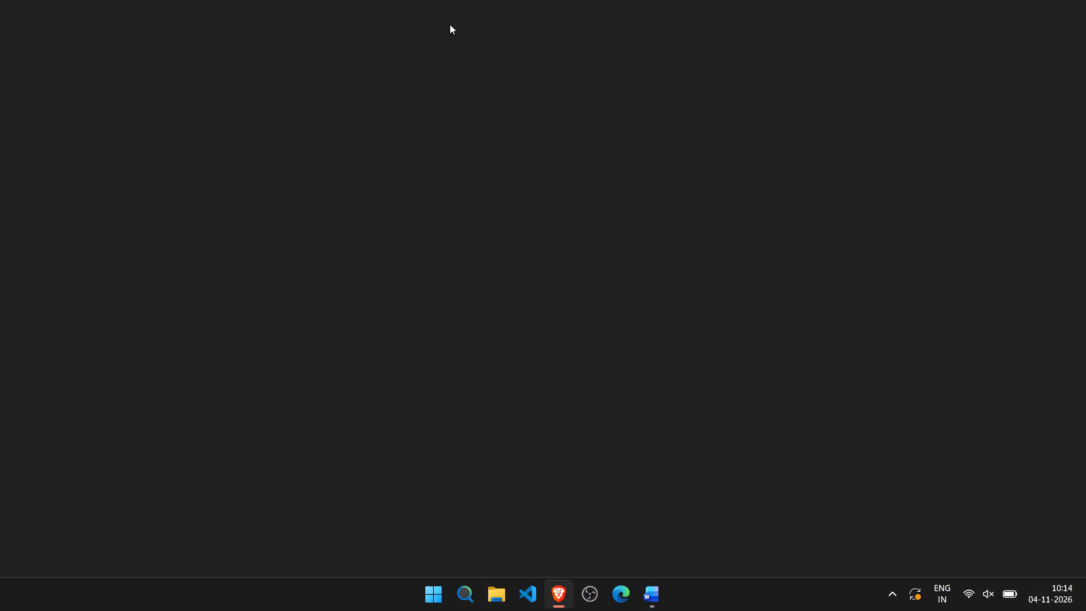
pyautogui.hotkey('ctrl', 'v')
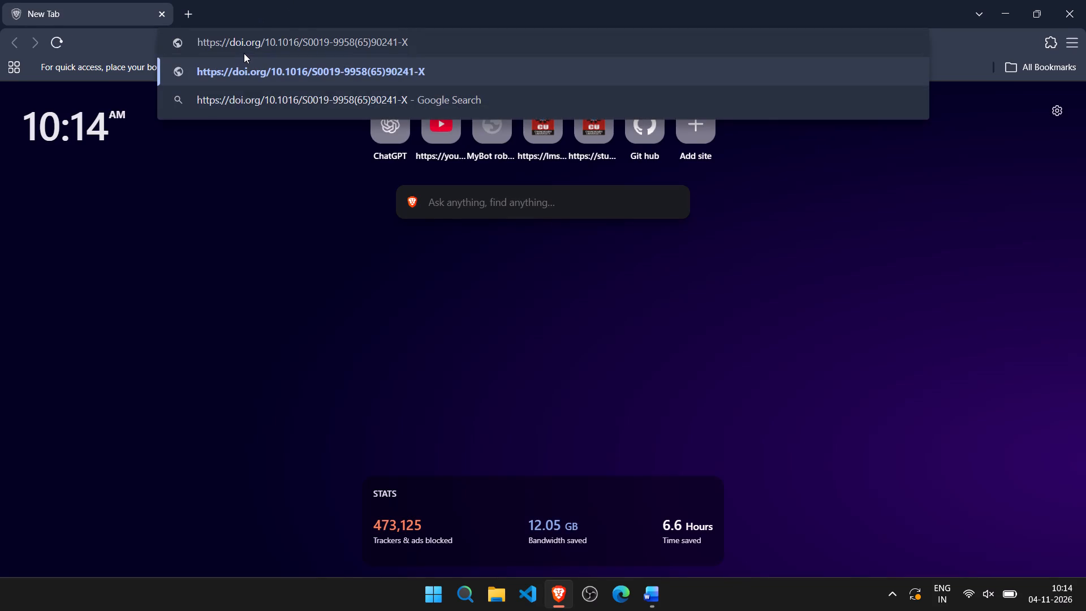
pyautogui.press('Return')
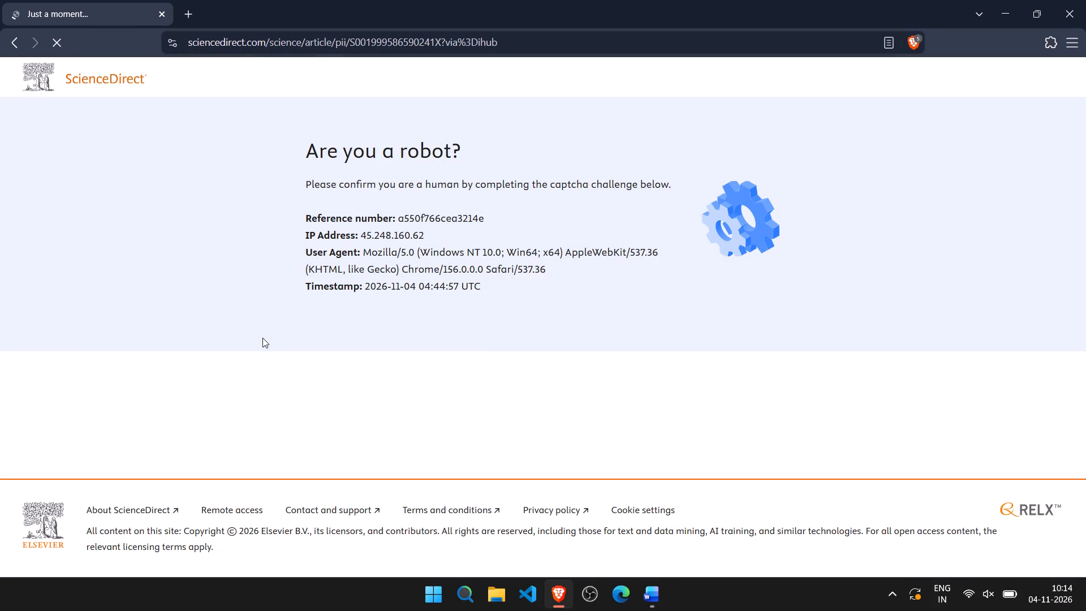
pyautogui.scroll(-9, 262, 338)
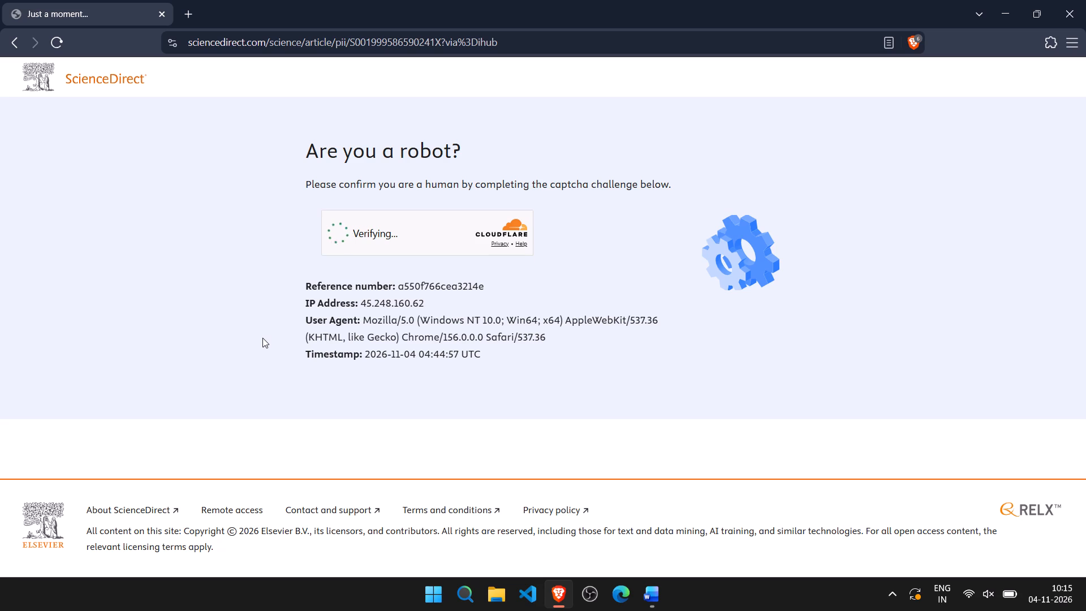
pyautogui.click(328, 227)
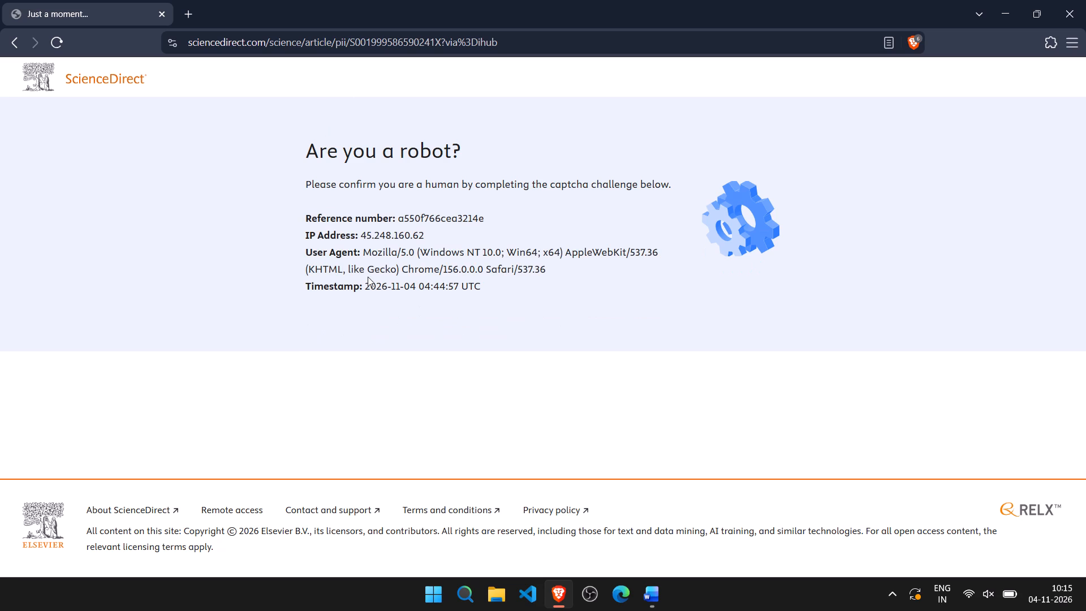
pyautogui.scroll(-7, 368, 277)
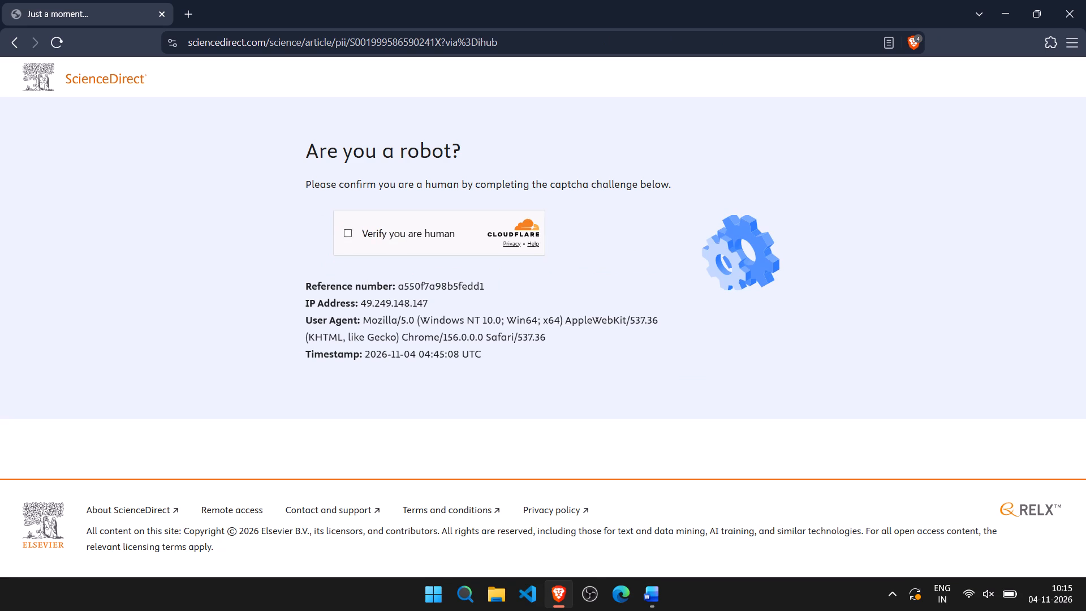
pyautogui.click(348, 229)
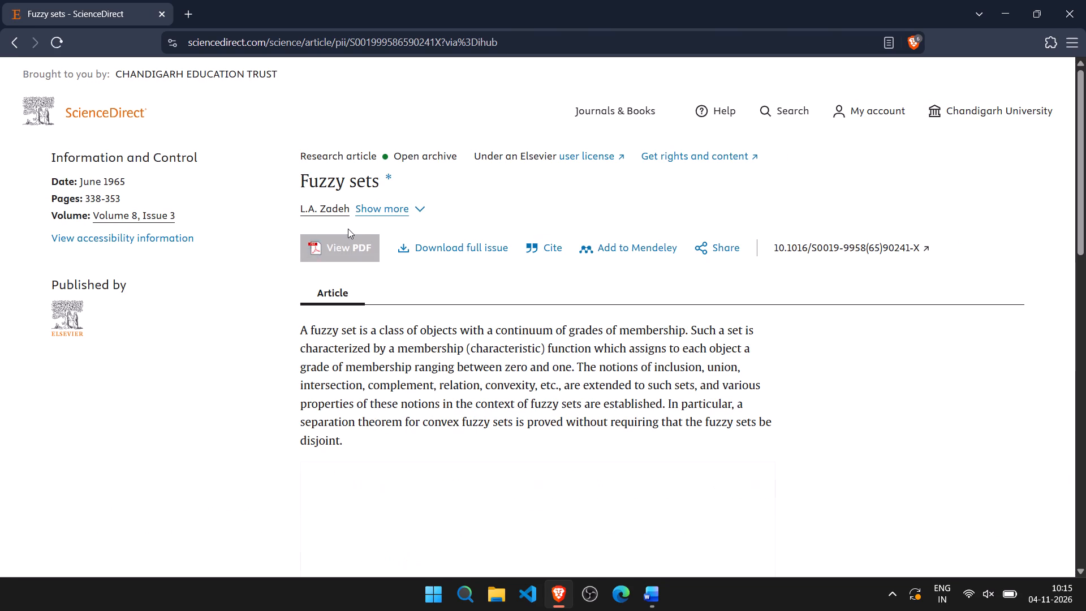
# Examine the "Fuzzy sets" article page, including its embedded PDF and metrics, and close the browser.
pyautogui.scroll(-4, 348, 229)
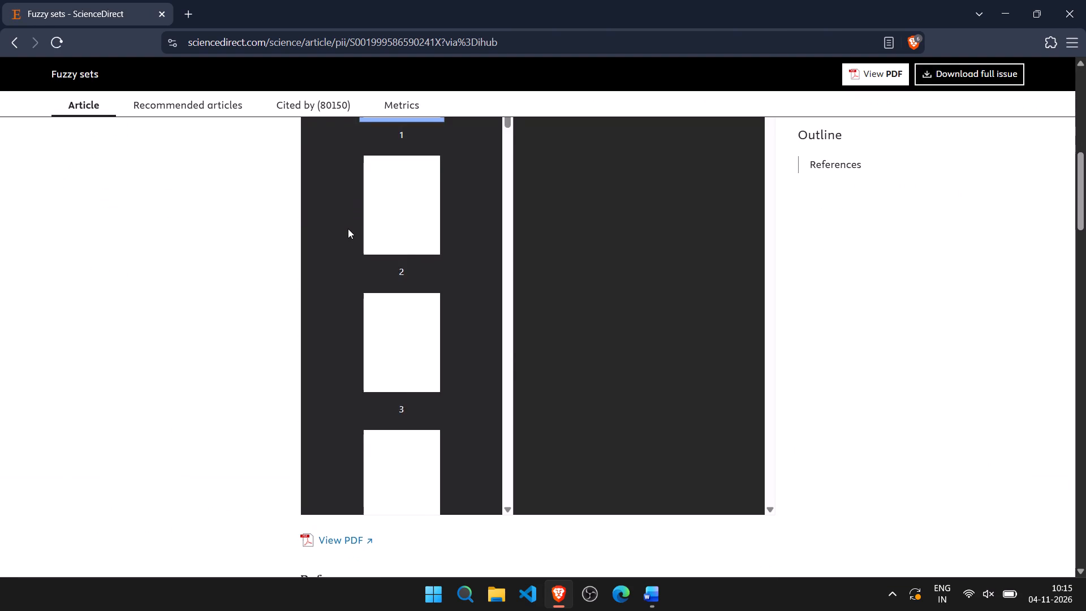
pyautogui.scroll(-9, 348, 229)
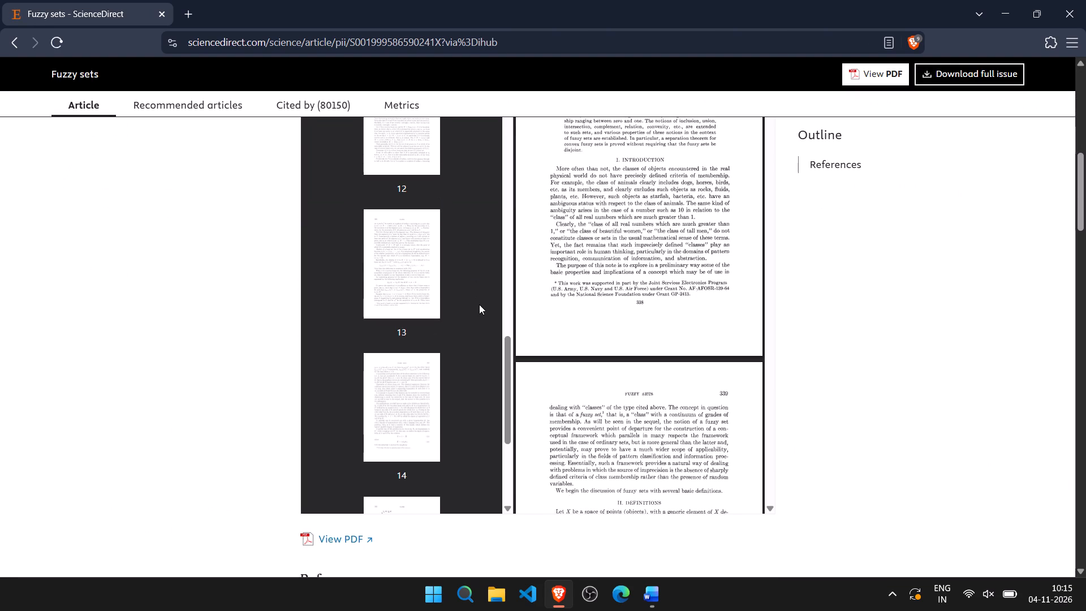
pyautogui.scroll(-3, 479, 304)
pyautogui.scroll(-10, 665, 330)
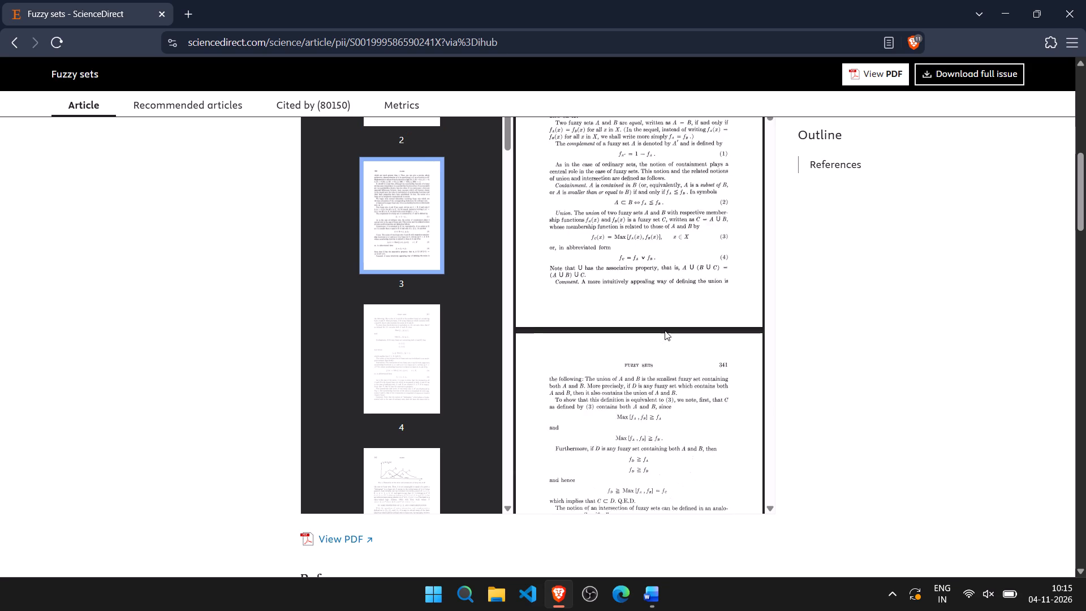
pyautogui.scroll(-13, 665, 330)
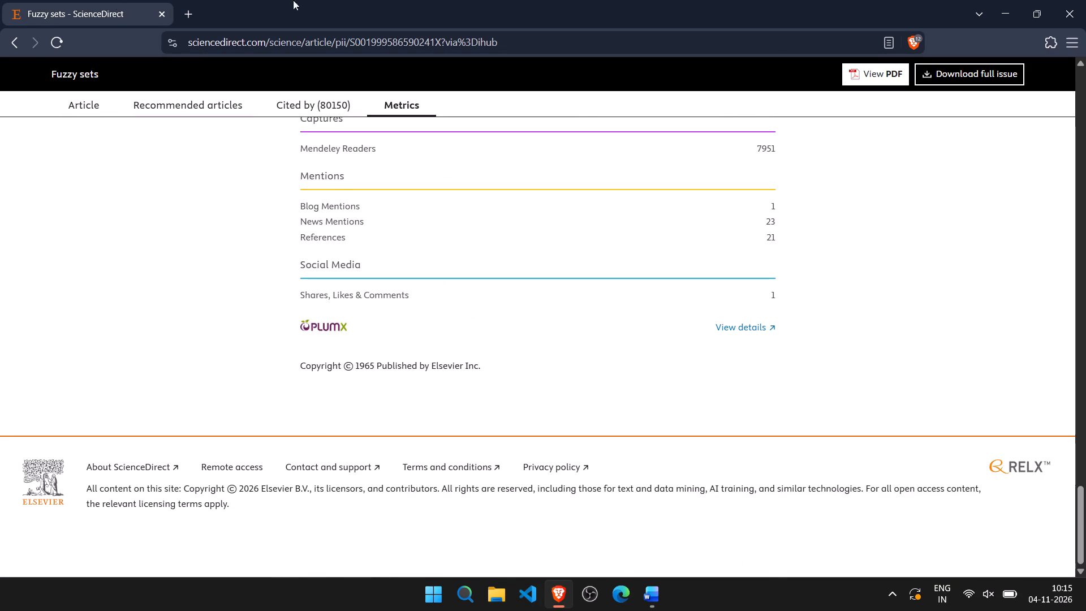
pyautogui.click(1085, 0)
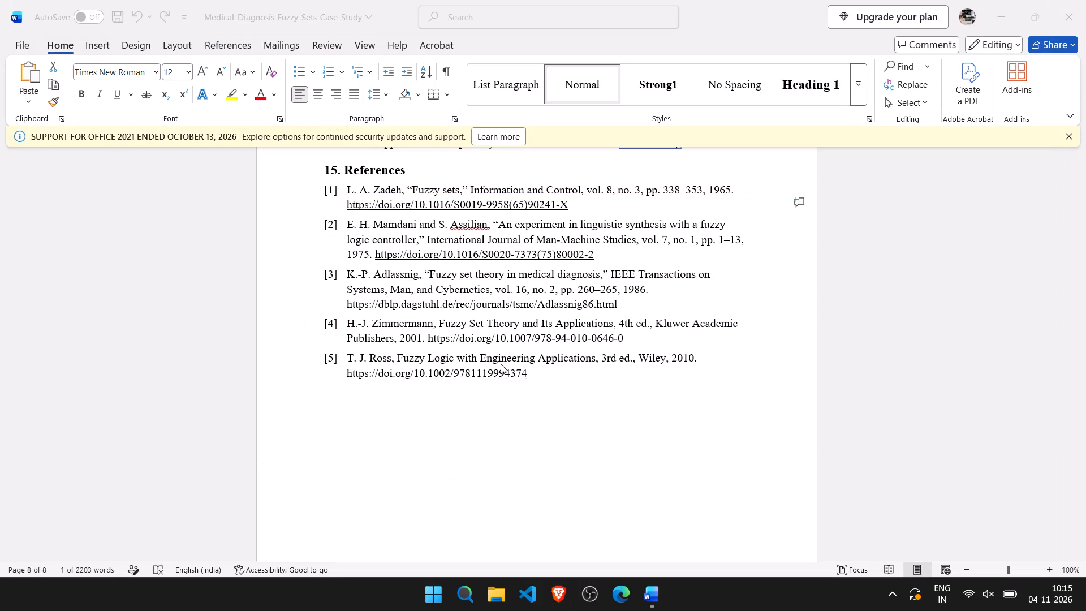
pyautogui.moveTo(602, 258); pyautogui.dragTo(495, 244)
pyautogui.click(600, 258)
pyautogui.moveTo(592, 253); pyautogui.dragTo(428, 258)
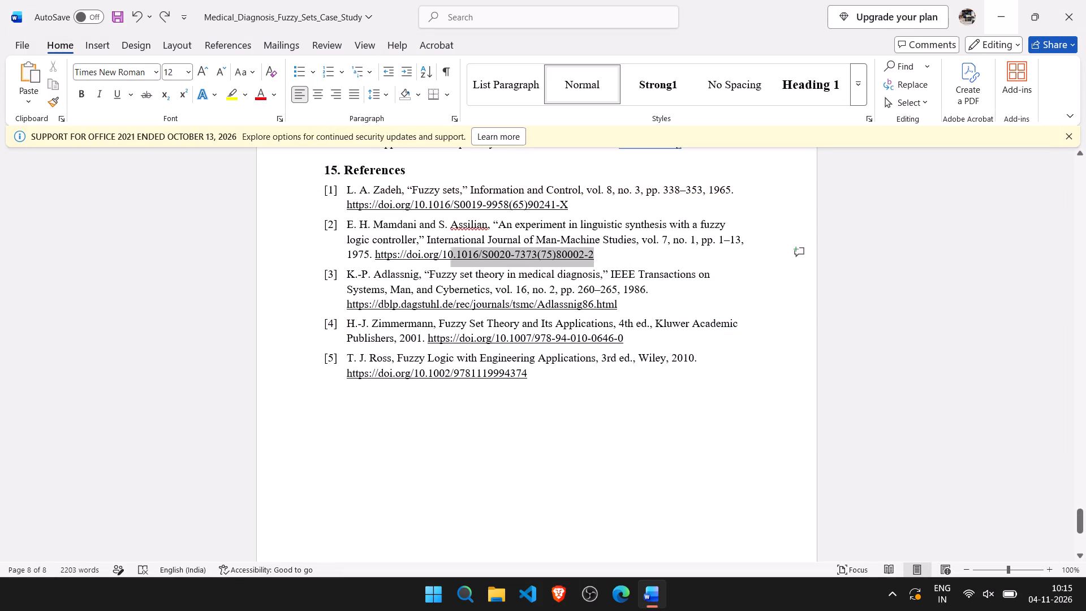
pyautogui.moveTo(428, 258); pyautogui.dragTo(374, 264)
pyautogui.hotkey('ctrl', 'c')
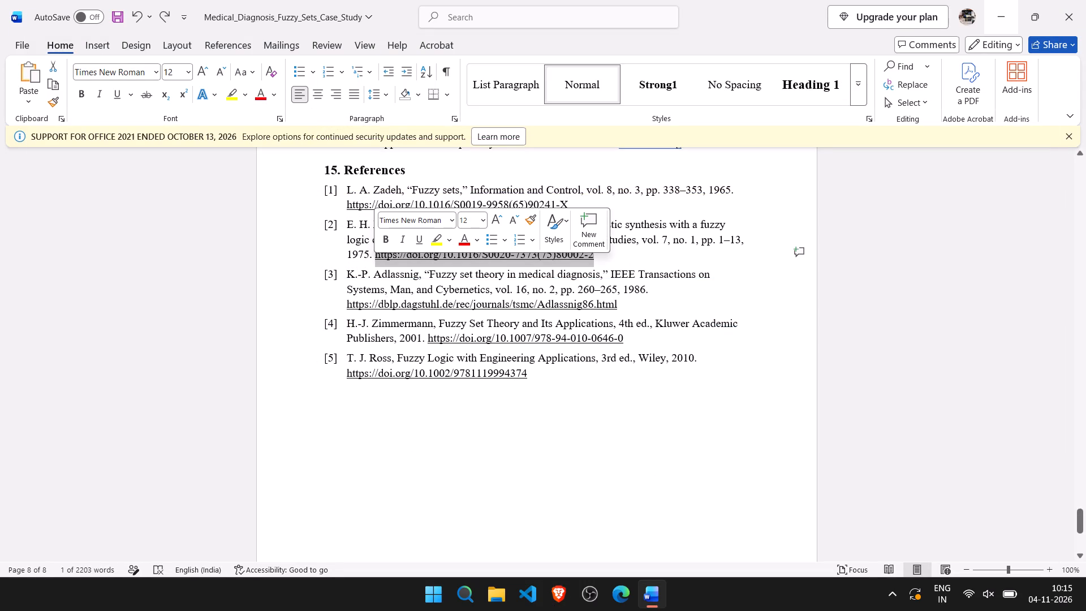
pyautogui.hotkey('ctrl', 'c')
pyautogui.hotkey('ctrl', 'c')
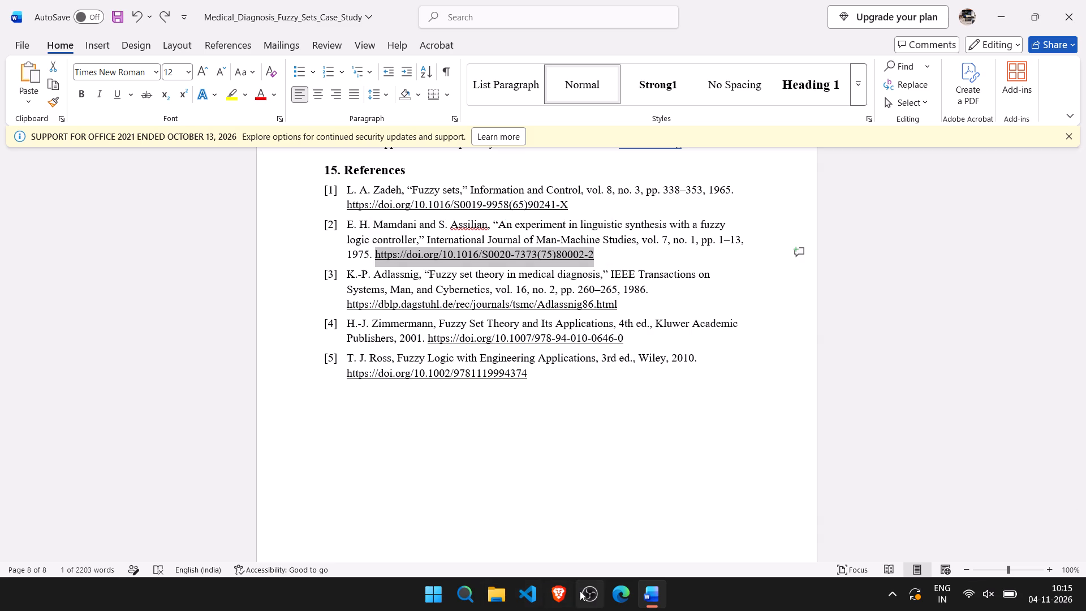
# Open the copied DOI link in Brave, check the fuzzy logic controller article page down to its metrics, and close the browser.
pyautogui.click(552, 592)
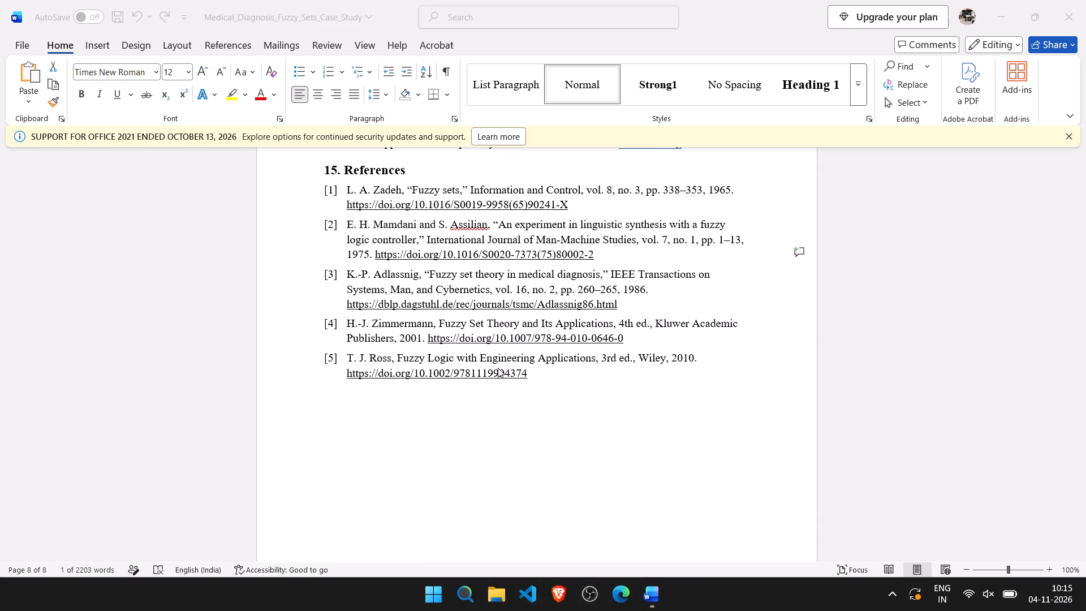
pyautogui.hotkey('ctrl', 'v')
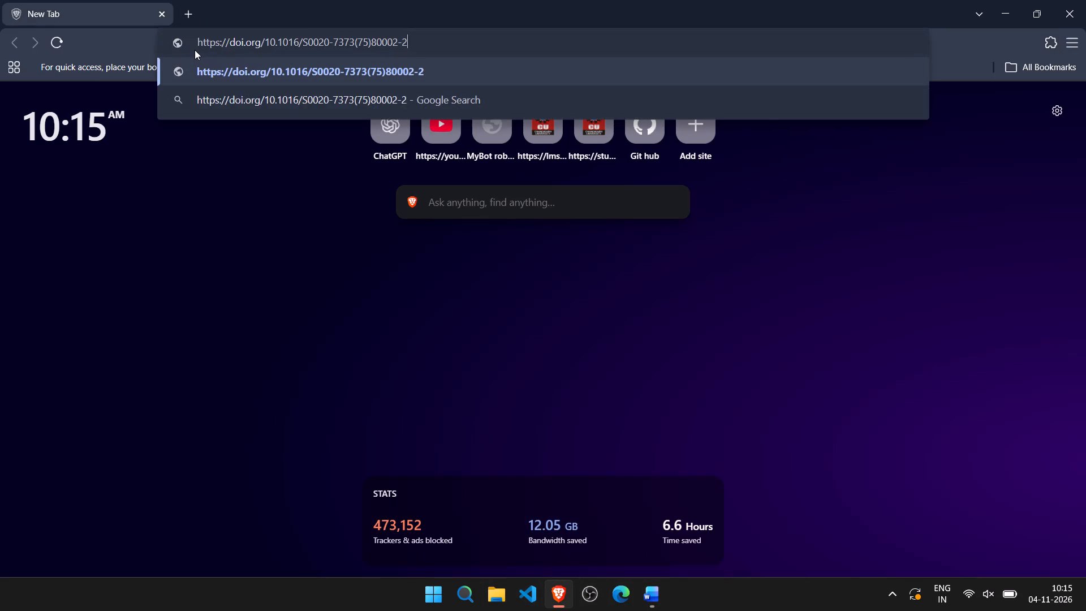
pyautogui.press('Return')
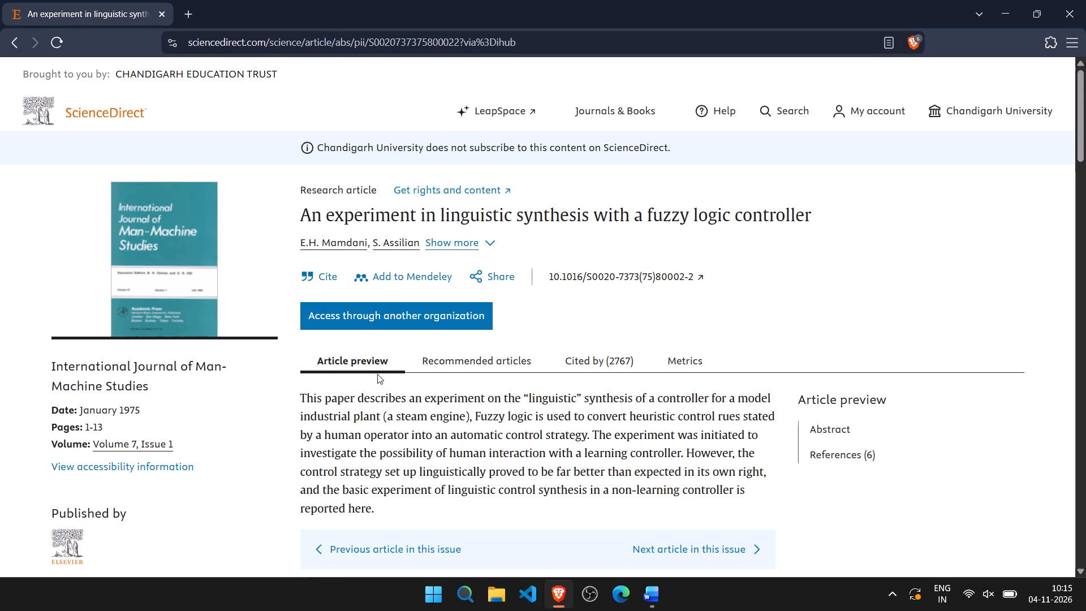
pyautogui.scroll(-4, 377, 374)
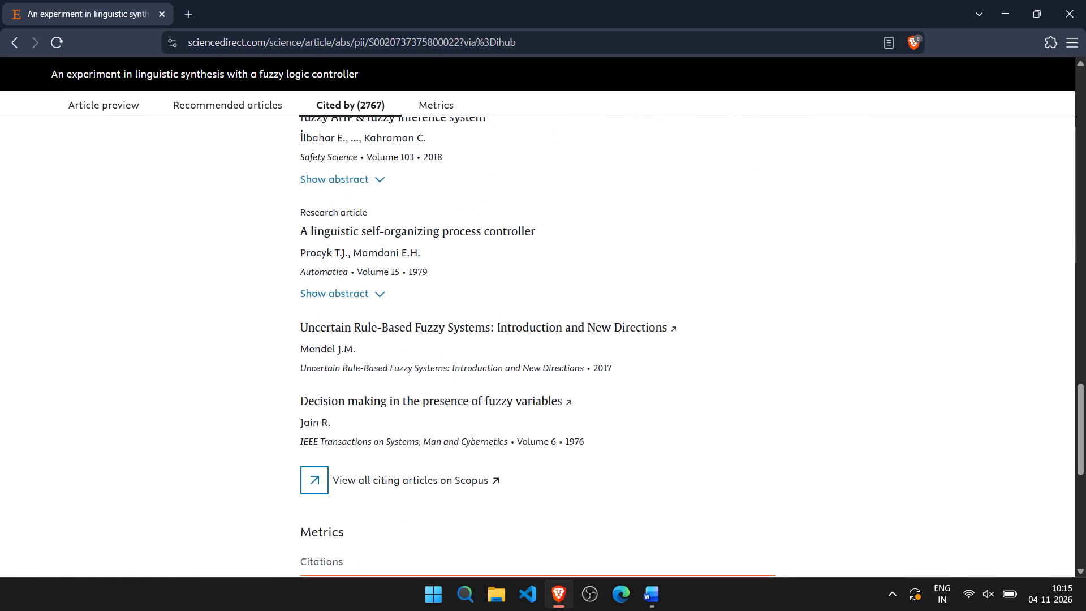
pyautogui.scroll(-2, 377, 374)
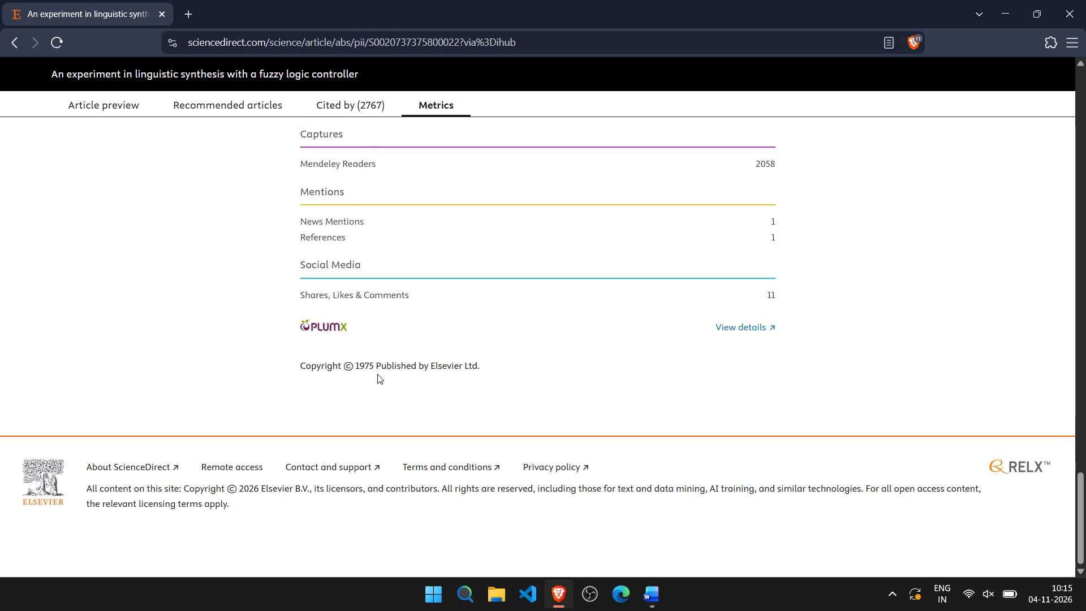
pyautogui.scroll(-2, 377, 374)
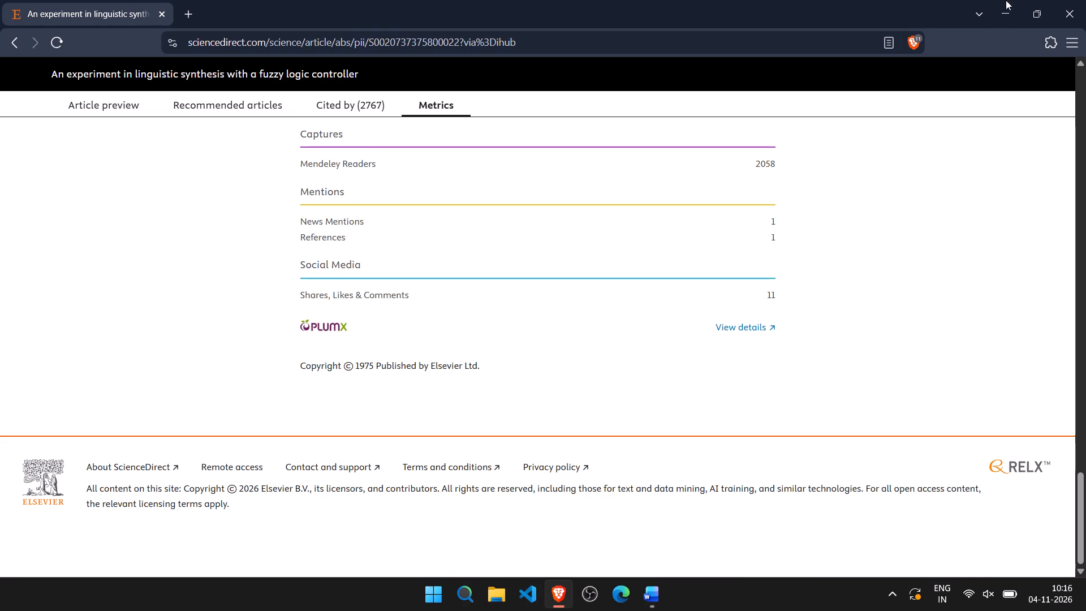
pyautogui.click(1085, 1)
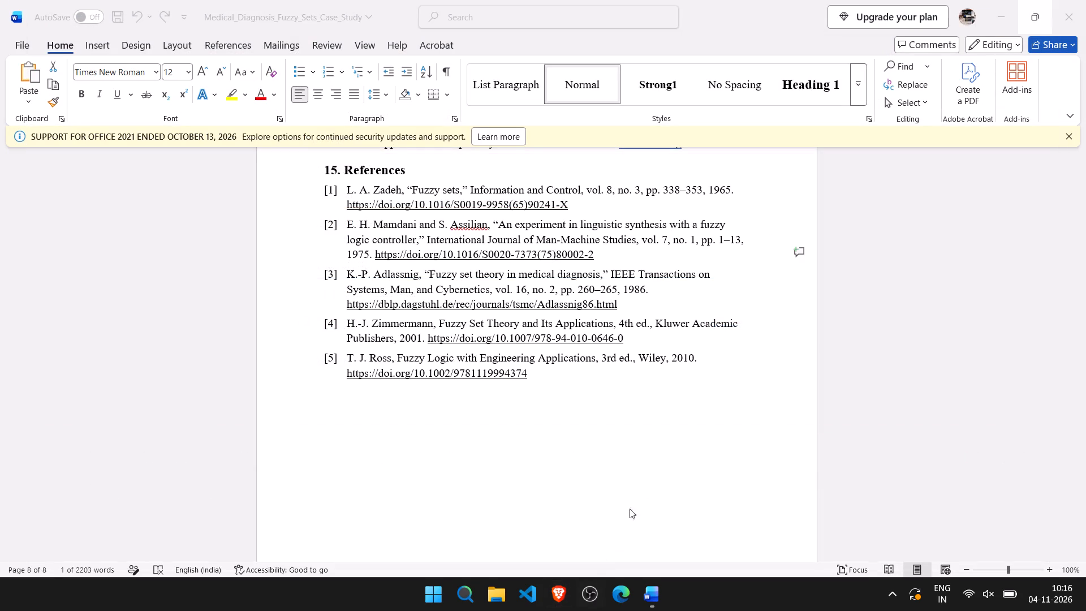
# Review the Word report's Conclusion, Advantages and Limitations, and Results and Discussion sections, including Table 5.
pyautogui.scroll(2, 644, 473)
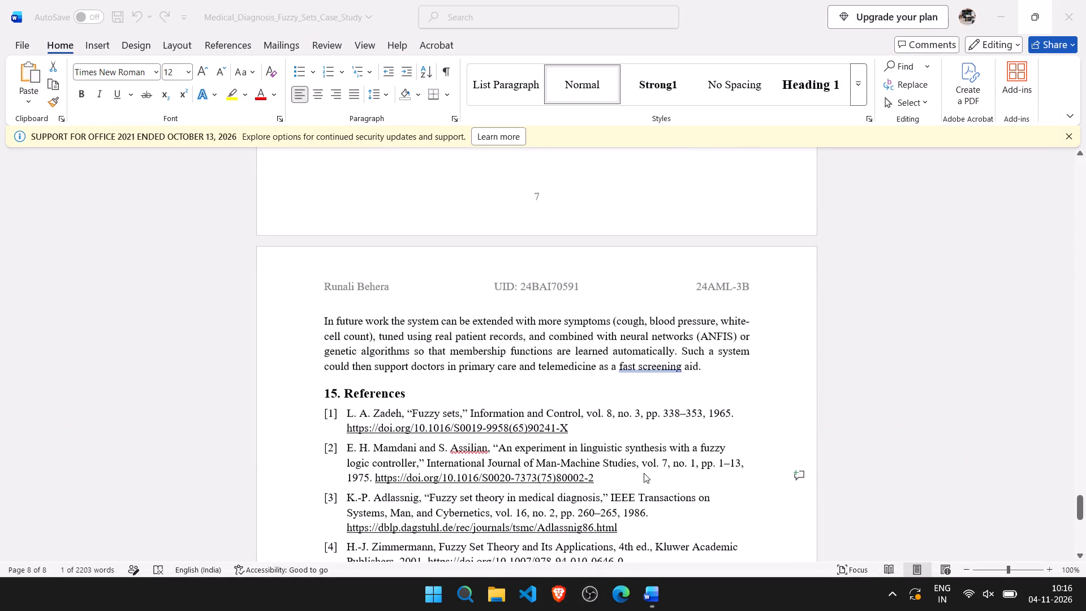
pyautogui.scroll(2, 644, 473)
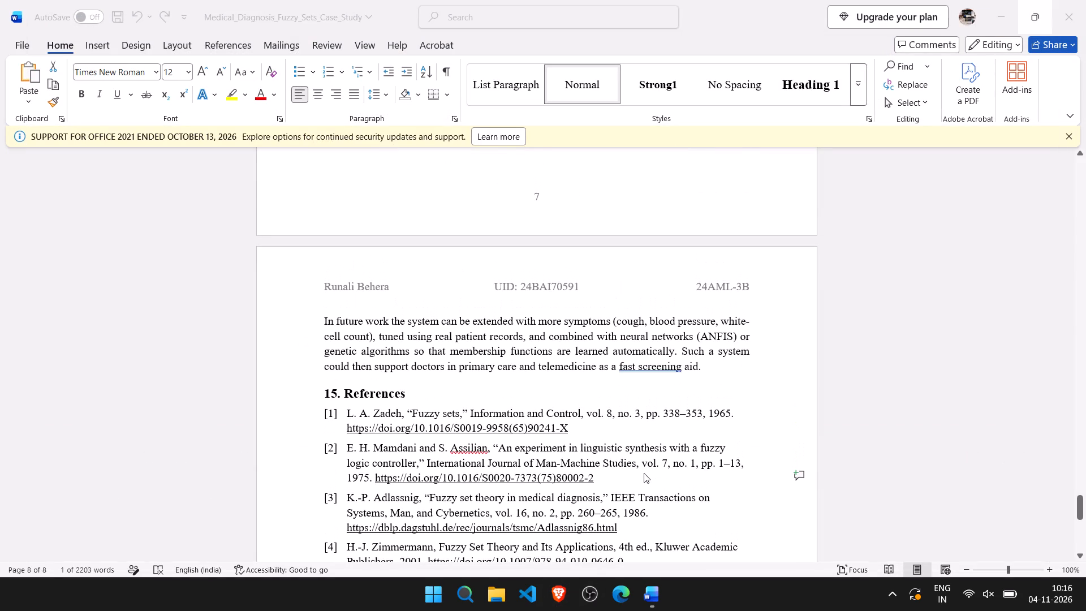
pyautogui.scroll(3, 644, 473)
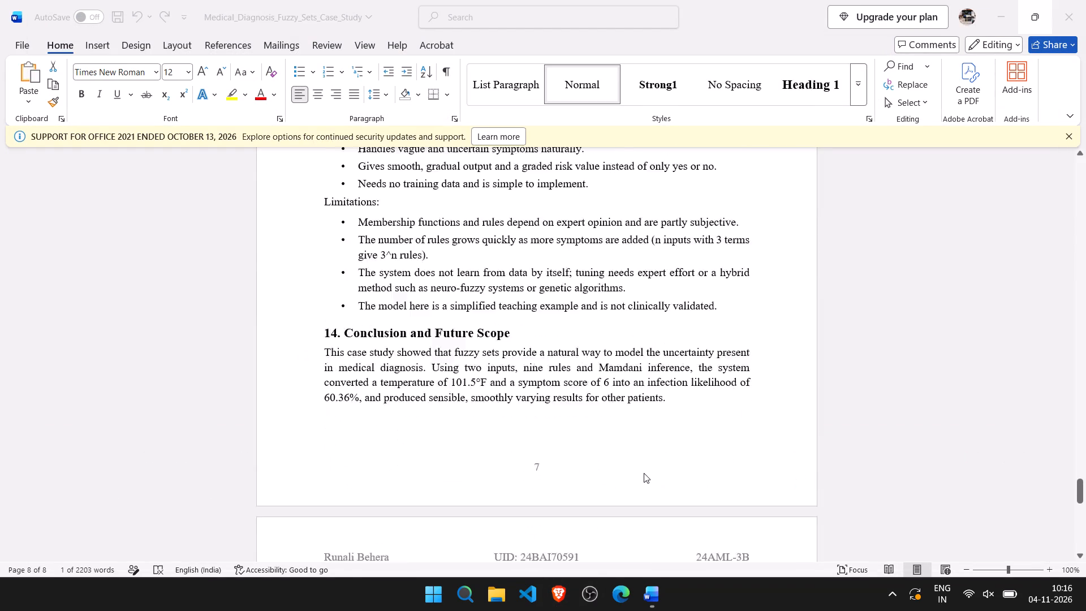
pyautogui.scroll(1, 644, 473)
pyautogui.hscroll(2, 644, 473)
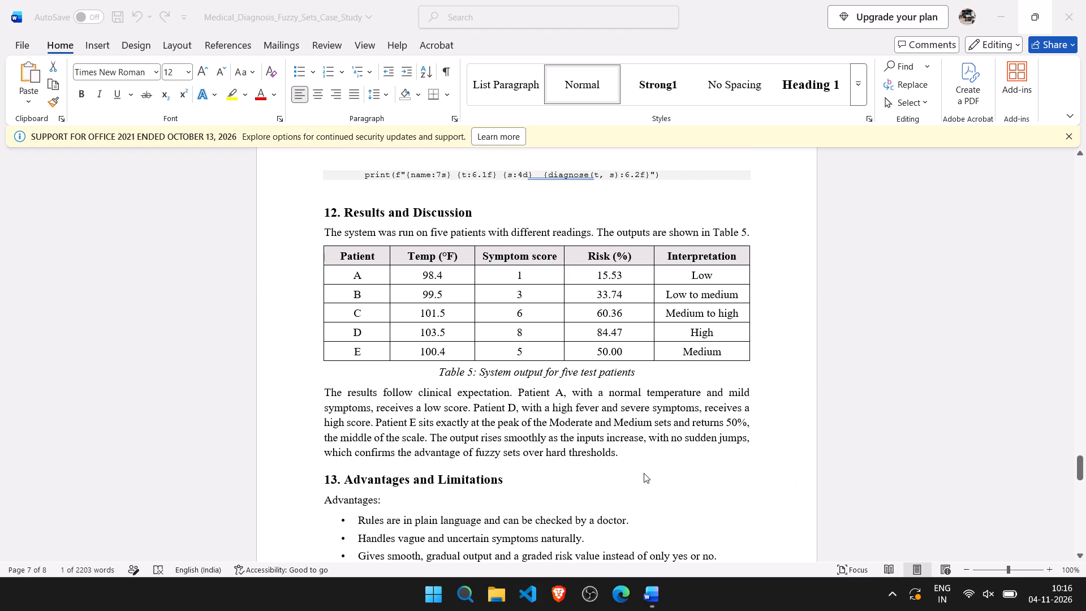
pyautogui.hscroll(6, 644, 473)
pyautogui.scroll(-2, 644, 473)
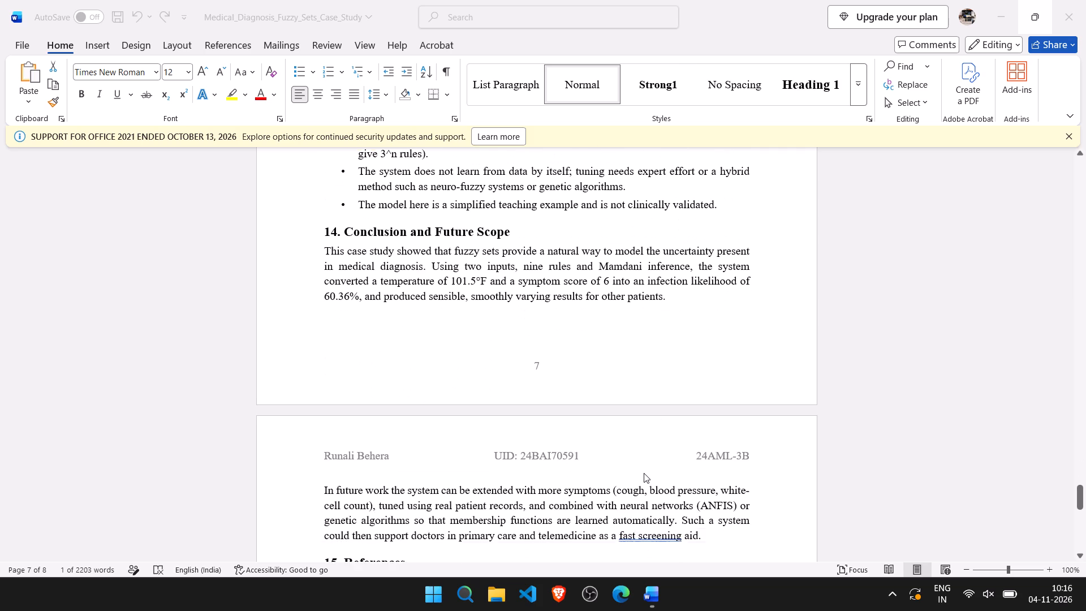
pyautogui.scroll(-2, 644, 473)
pyautogui.scroll(3, 644, 473)
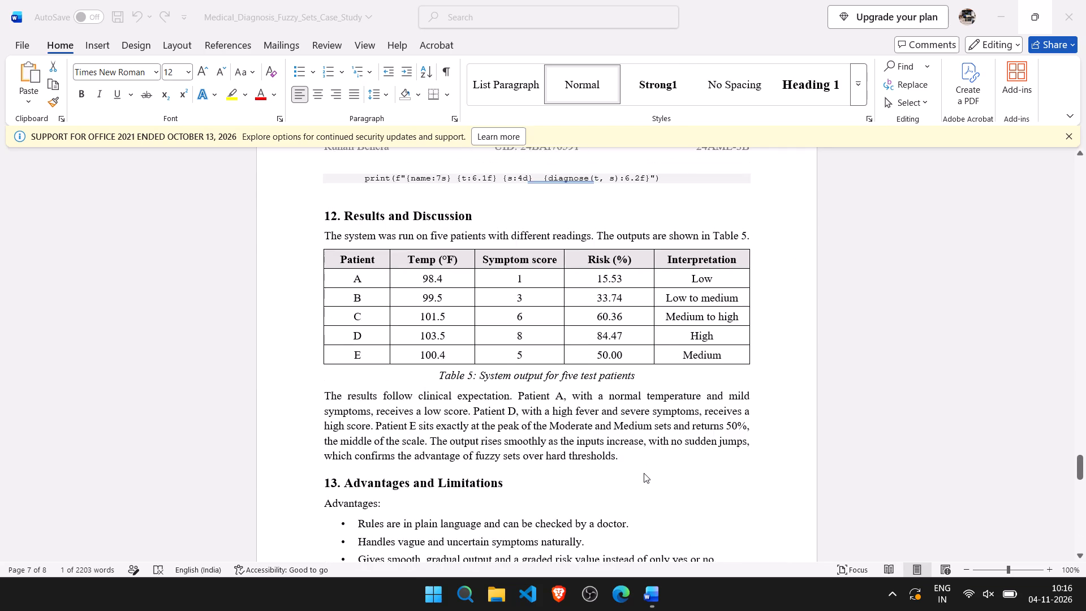
# Copy the complete Python code from section 11, Python Implementation, of the Word report, from import numpy to the final print line.
pyautogui.scroll(5, 644, 473)
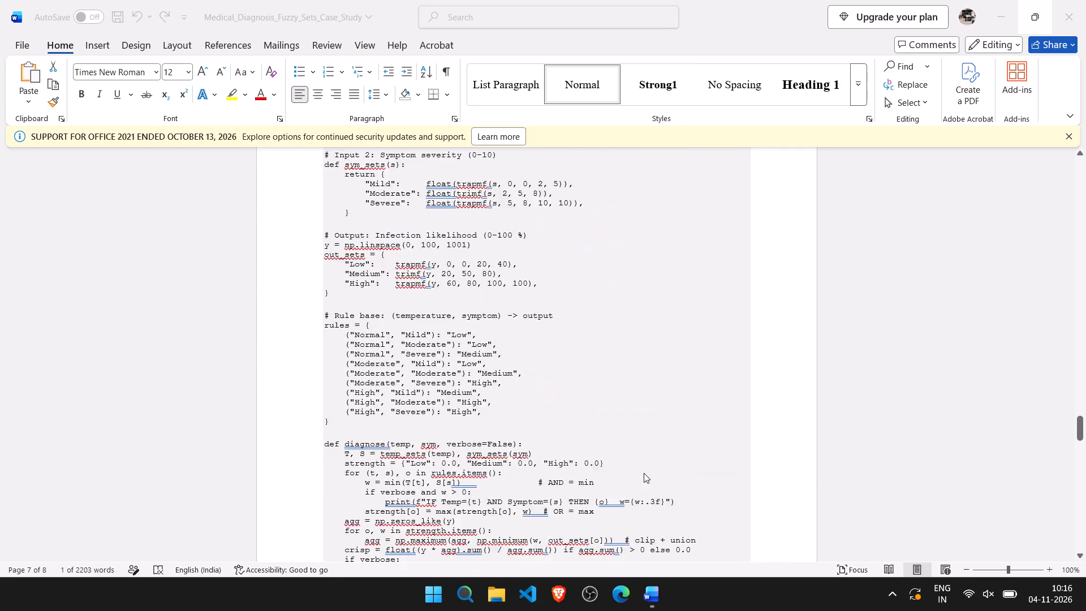
pyautogui.scroll(2, 644, 473)
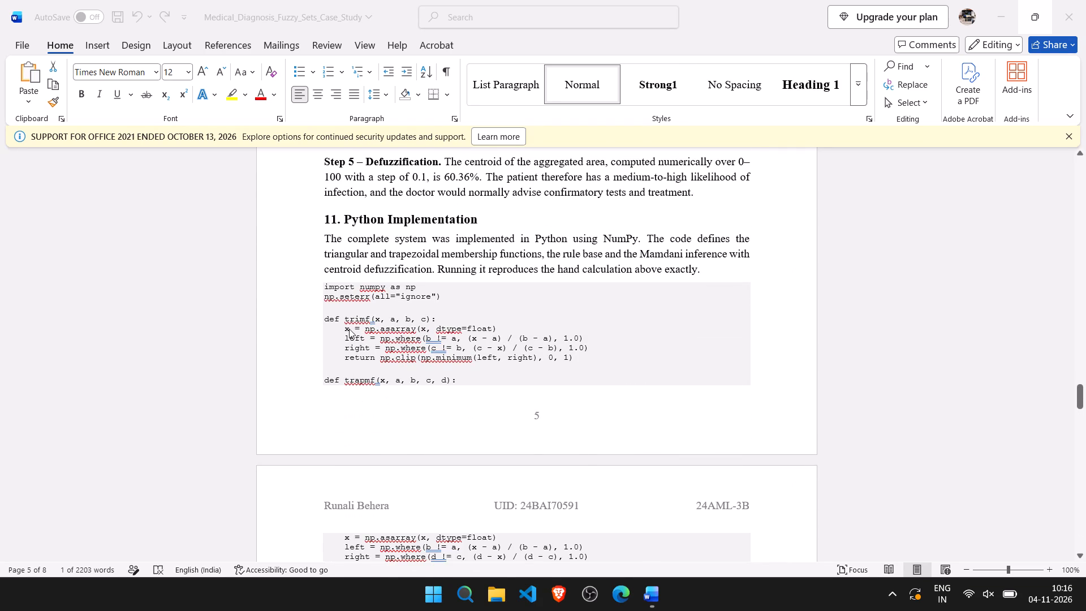
pyautogui.scroll(-1, 349, 329)
pyautogui.moveTo(325, 222); pyautogui.dragTo(480, 392)
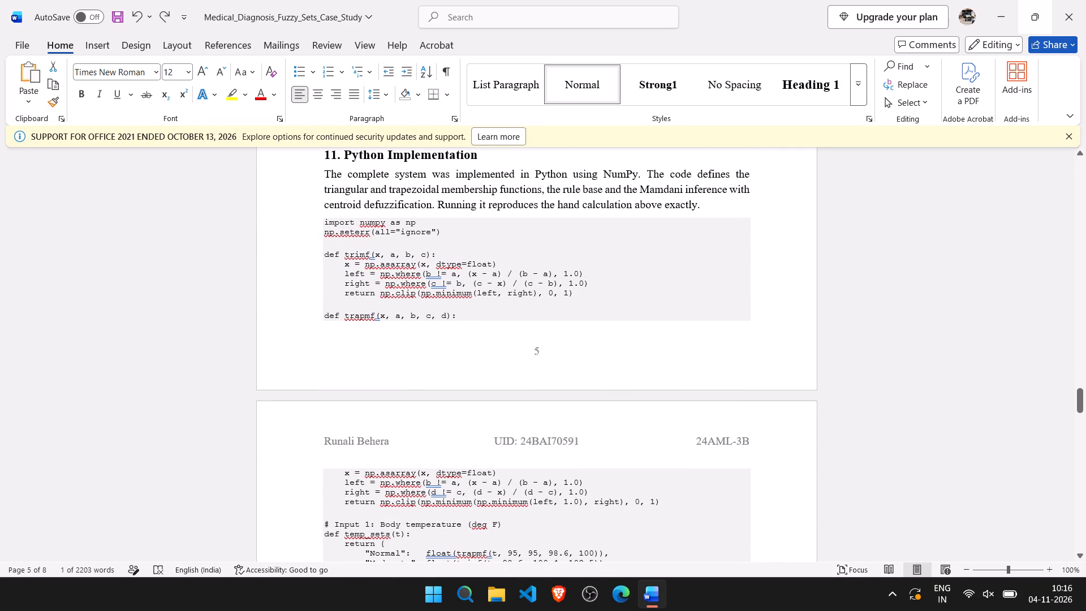
pyautogui.moveTo(480, 392); pyautogui.dragTo(480, 392)
pyautogui.moveTo(323, 221); pyautogui.dragTo(506, 546)
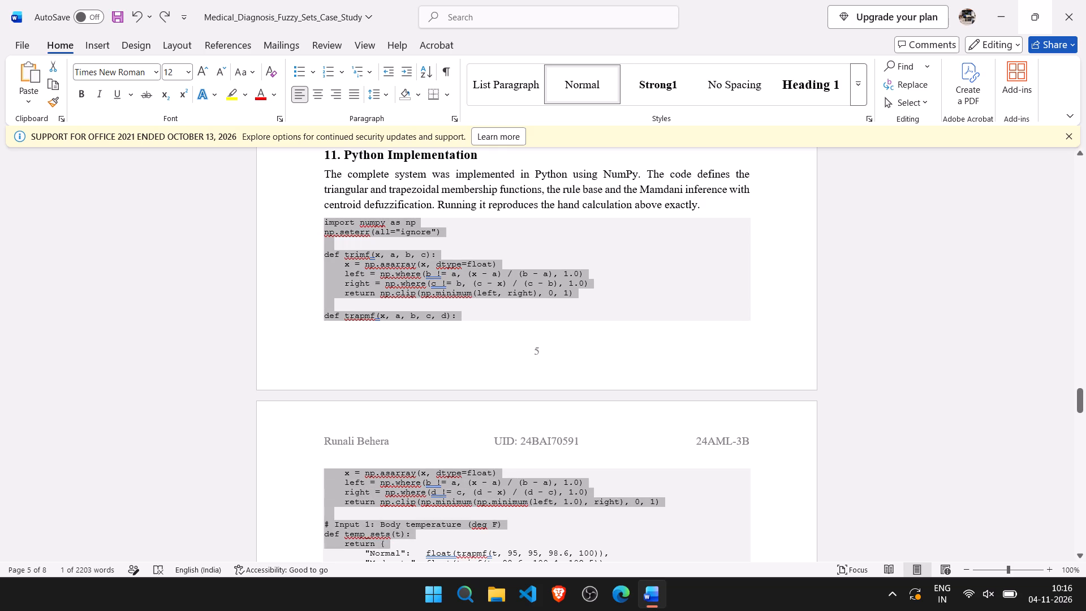
pyautogui.moveTo(506, 546); pyautogui.dragTo(486, 550)
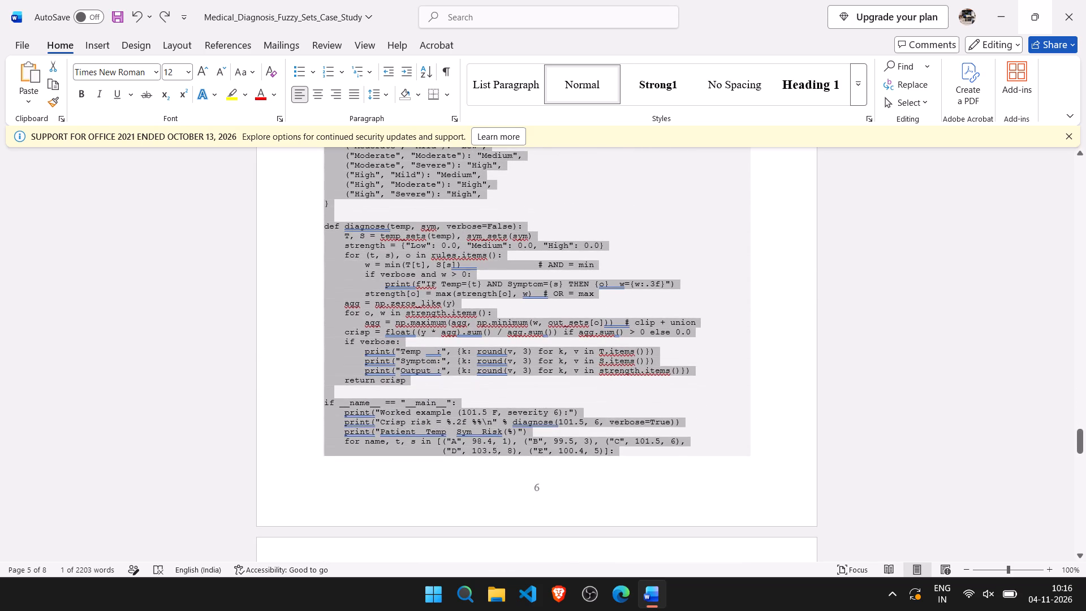
pyautogui.moveTo(486, 550); pyautogui.dragTo(627, 537)
pyautogui.moveTo(627, 537); pyautogui.dragTo(658, 504)
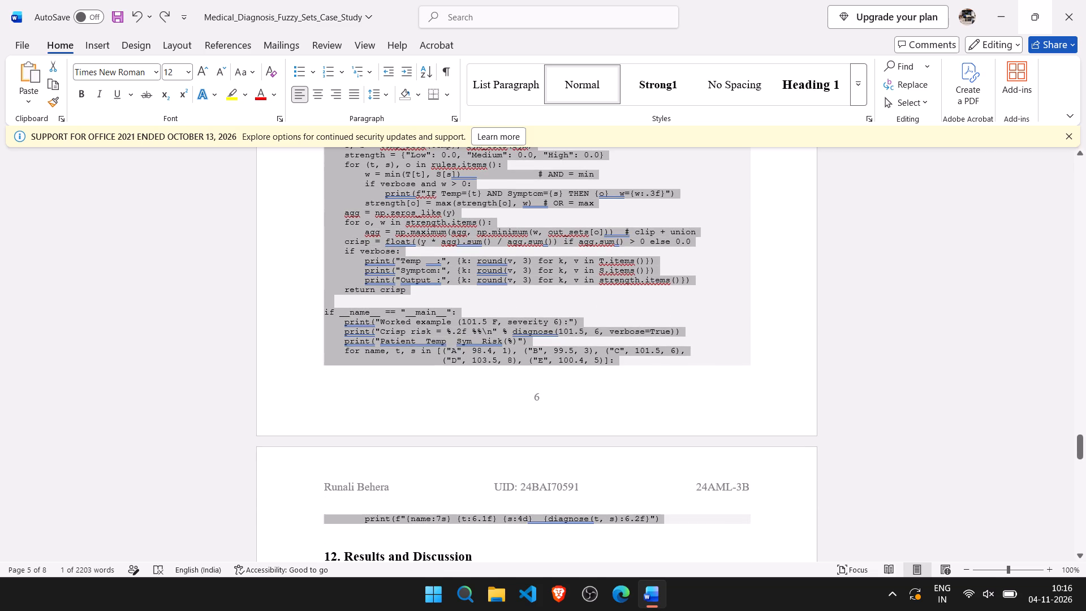
pyautogui.moveTo(658, 504); pyautogui.dragTo(670, 506)
pyautogui.hotkey('ctrl', 'c')
pyautogui.hotkey('ctrl', 'c')
pyautogui.hotkey('ctrl', 'c')
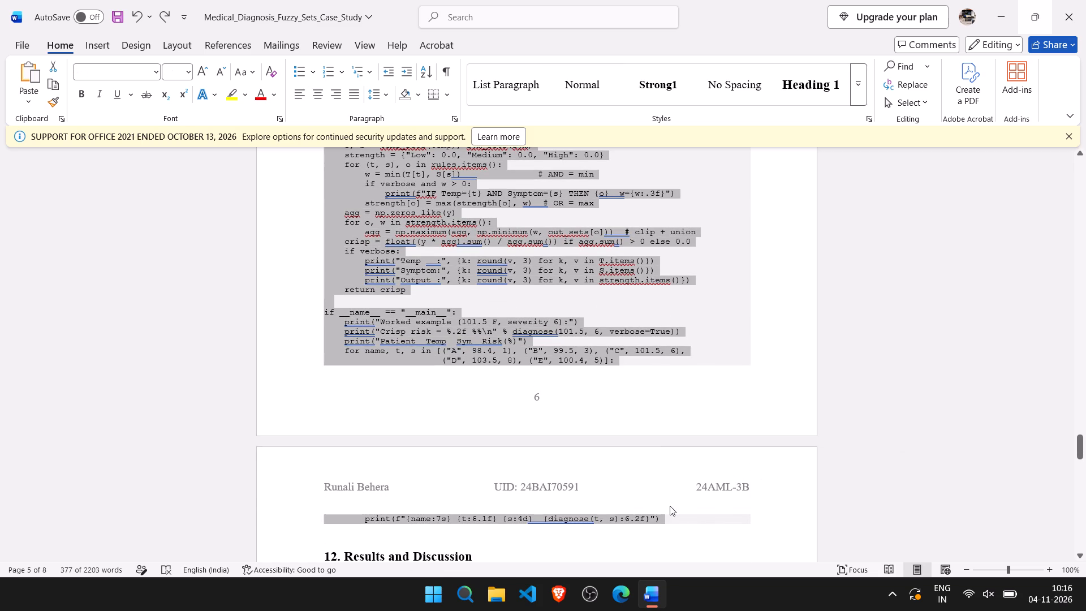
pyautogui.hotkey('ctrl', 'c')
# Switch to Brave, go to Google Colab and open the recent notebook Untitled16.ipynb.
pyautogui.click(566, 596)
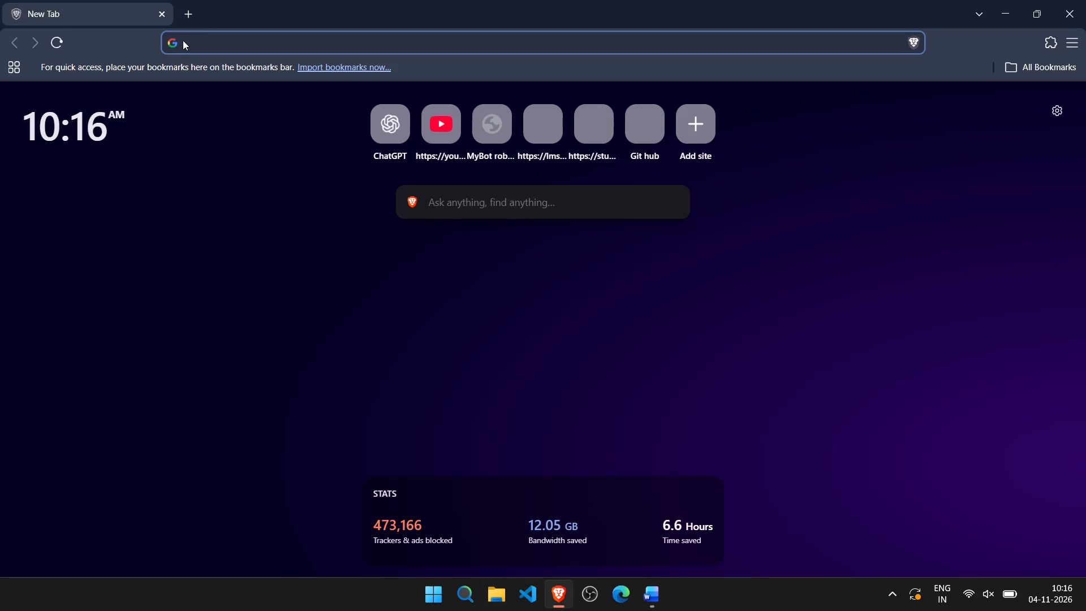
pyautogui.write('goo')
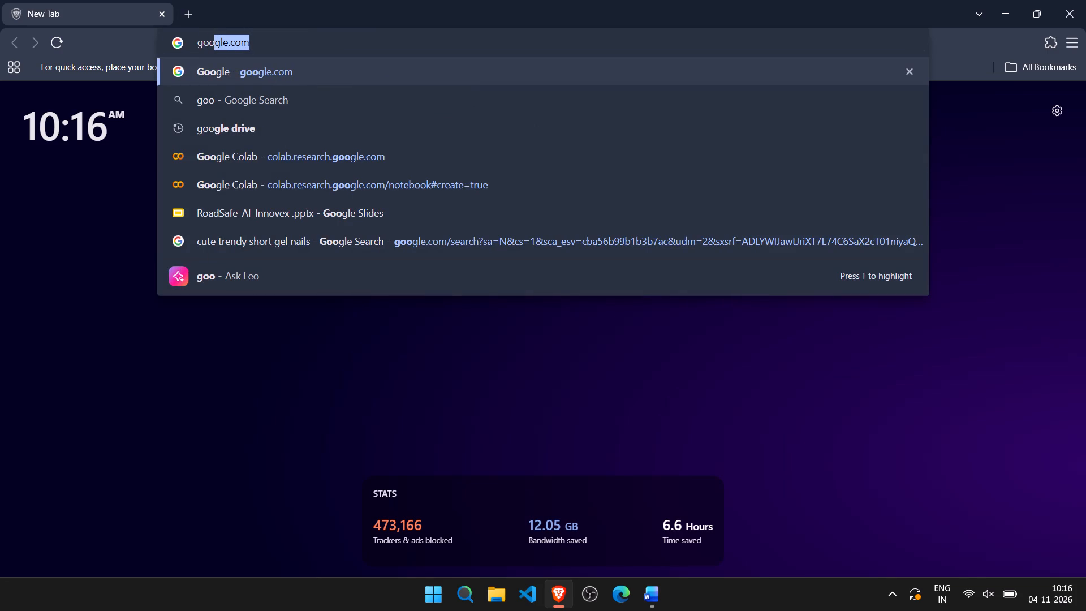
pyautogui.click(196, 163)
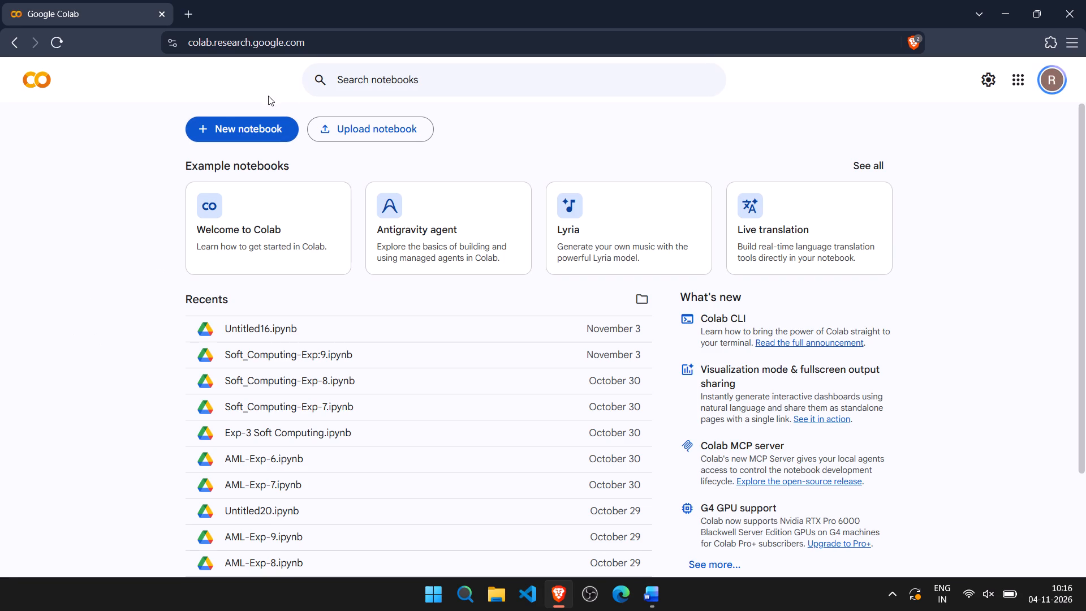
pyautogui.click(270, 327)
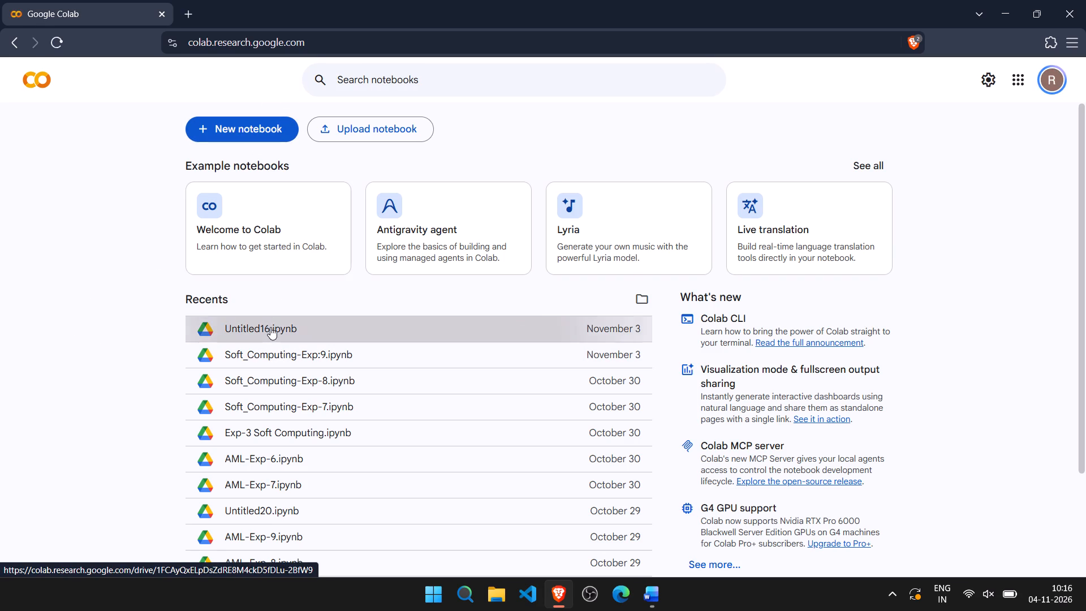
pyautogui.doubleClick(264, 323)
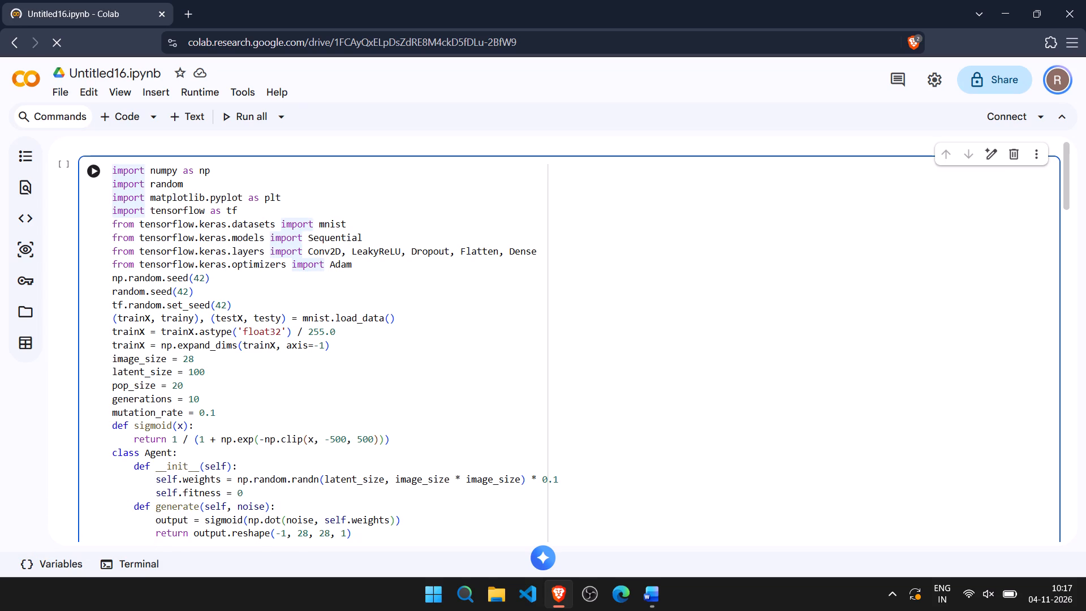
# Check the notebook's code and rename the notebook to Soft Computing Exp-10.ipynb.
pyautogui.scroll(-12, 400, 459)
pyautogui.scroll(3, 400, 459)
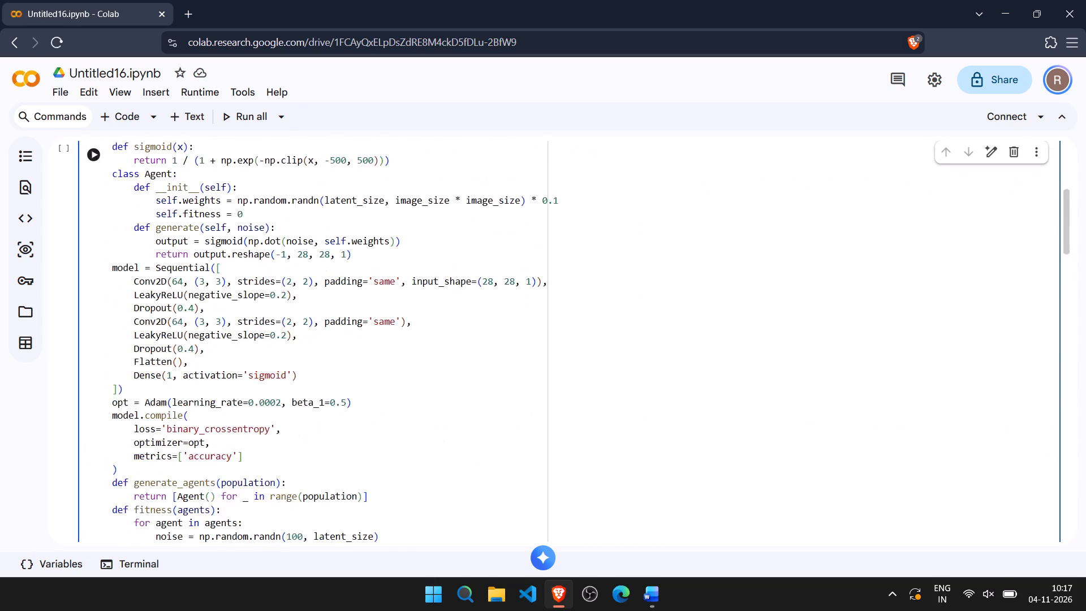
pyautogui.scroll(4, 400, 459)
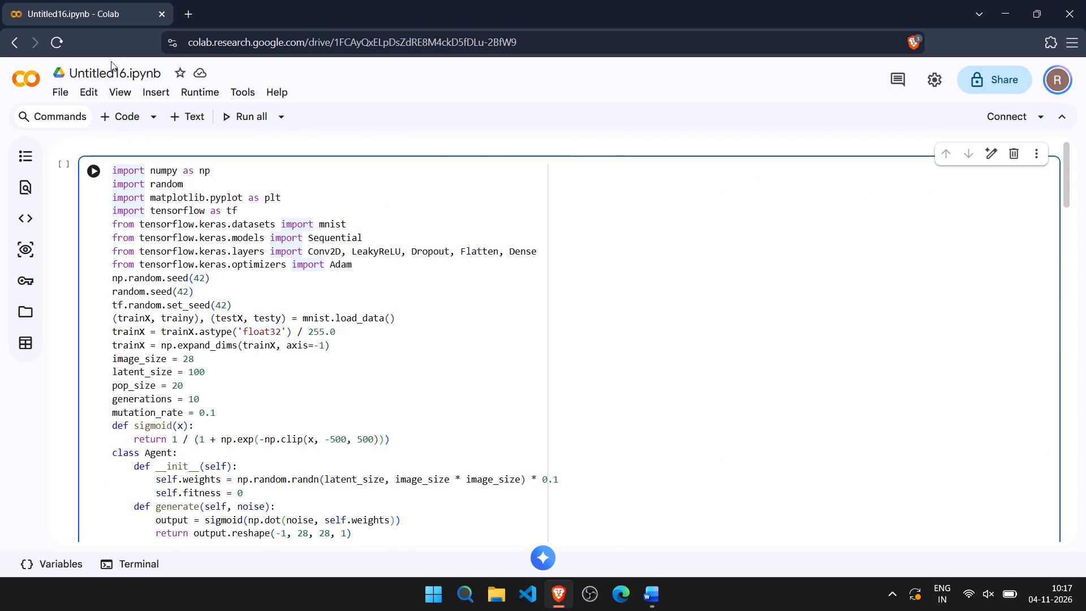
pyautogui.doubleClick(111, 75)
pyautogui.press('BackSpace')
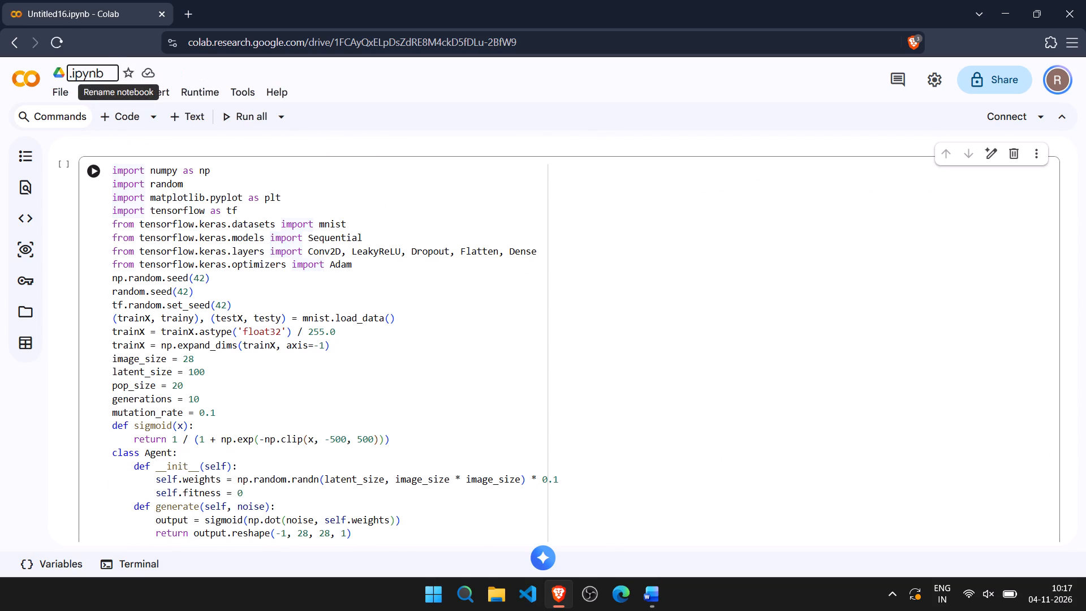
pyautogui.write('So')
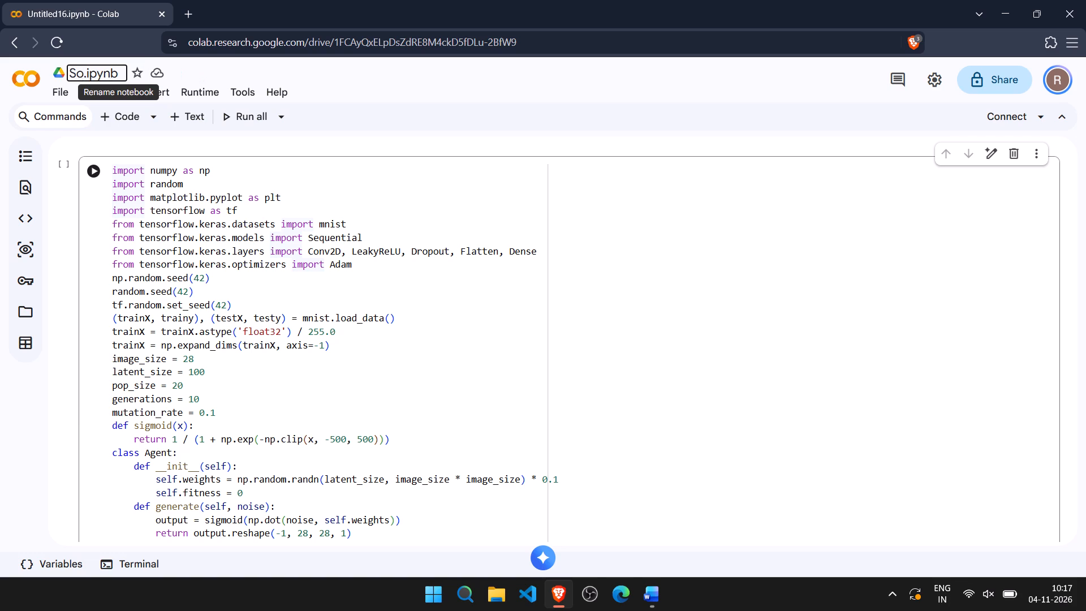
pyautogui.write('ft')
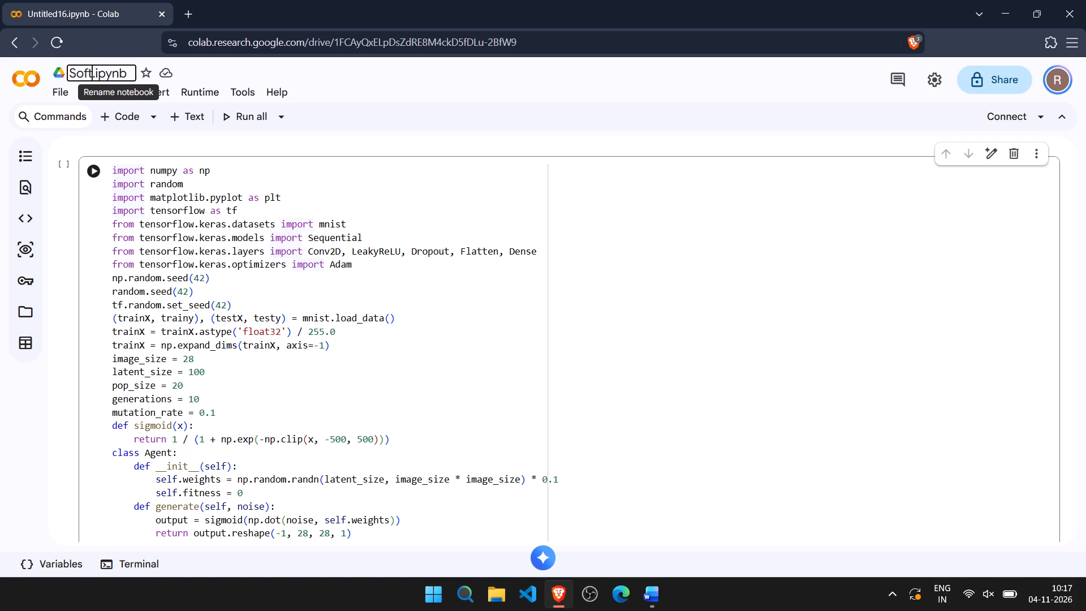
pyautogui.press('space')
pyautogui.press('space')
pyautogui.press('BackSpace')
pyautogui.hotkey('shift', 'c')
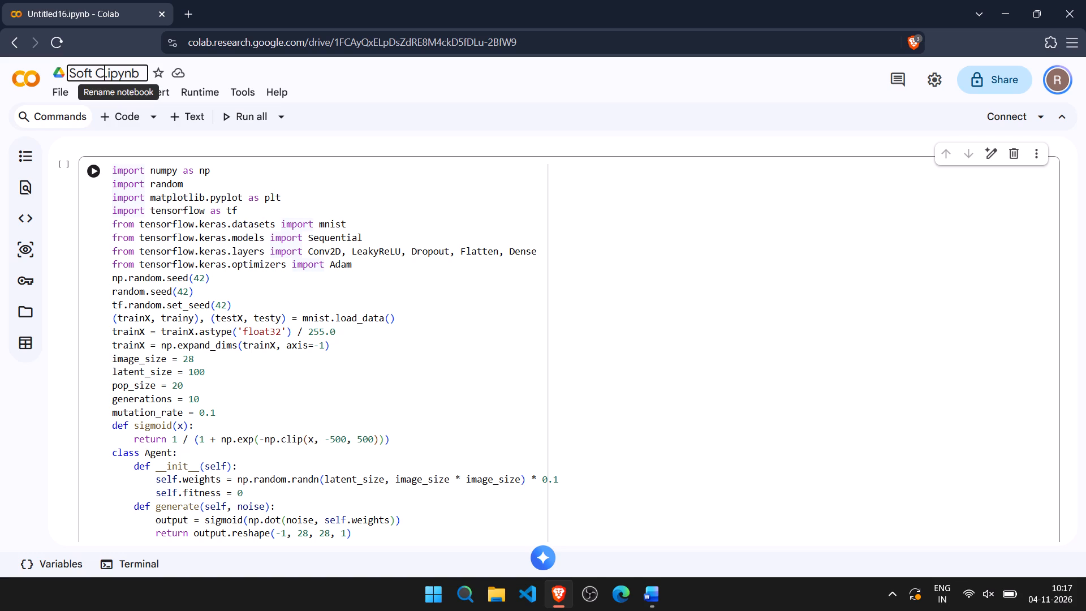
pyautogui.write('om')
pyautogui.press('p')
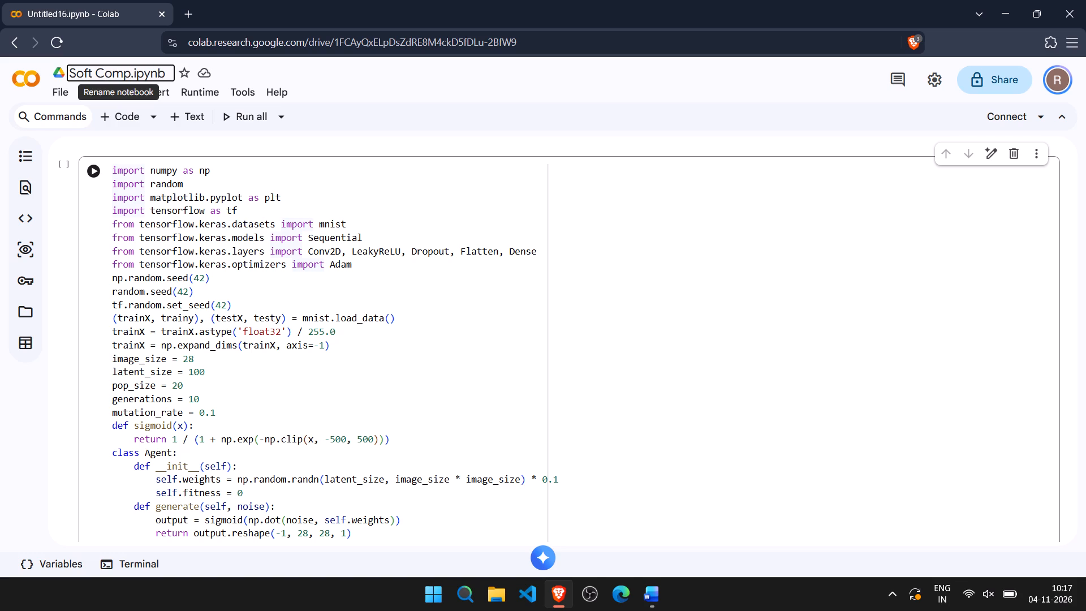
pyautogui.write('uti')
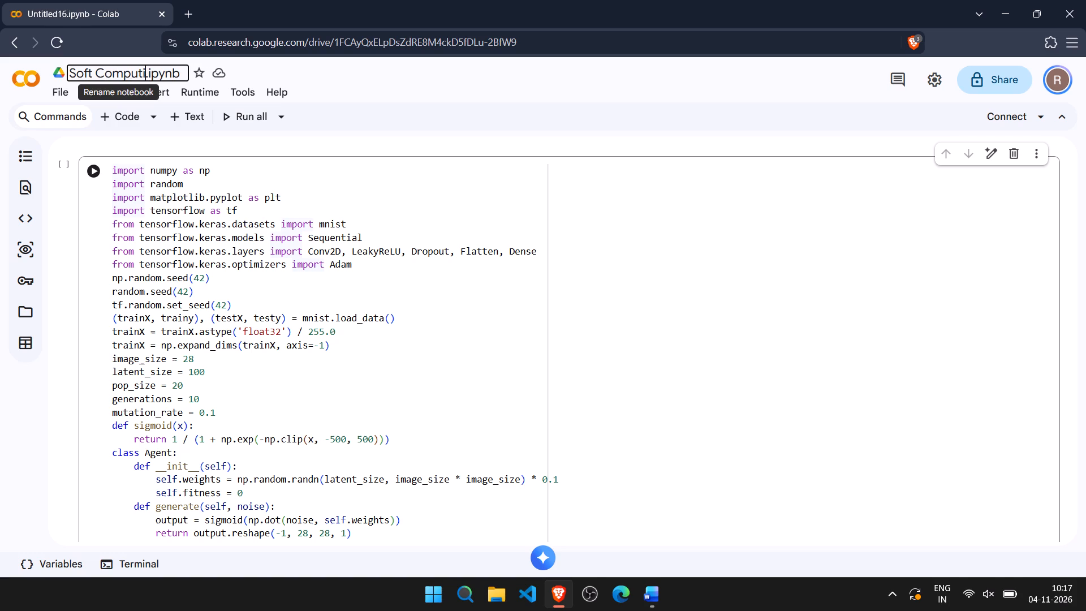
pyautogui.write('nn')
pyautogui.press('BackSpace')
pyautogui.write('g Ex')
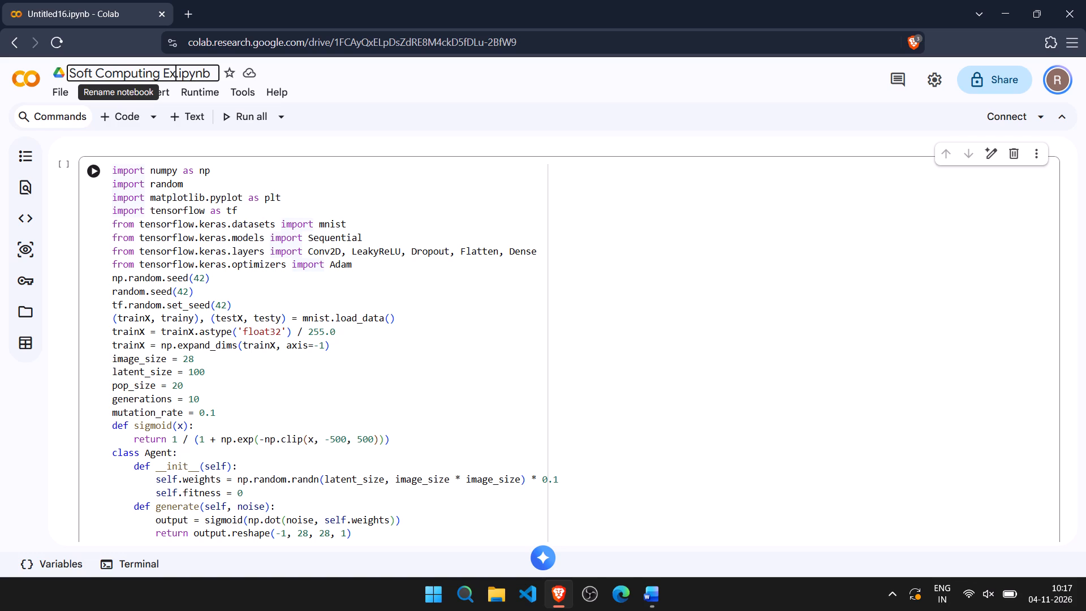
pyautogui.write('p-')
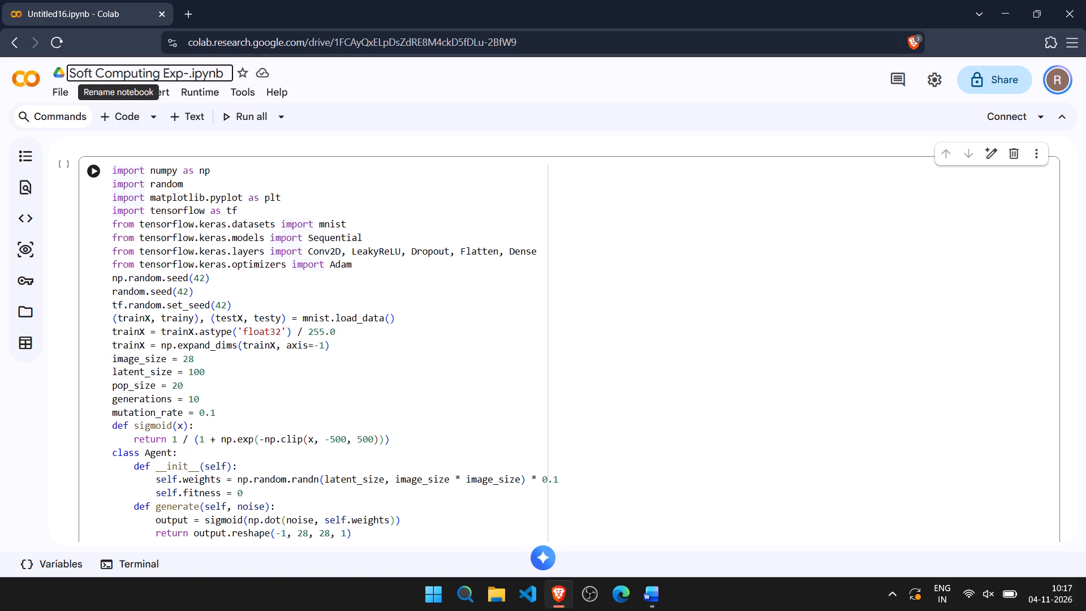
pyautogui.write('10')
pyautogui.press('Return')
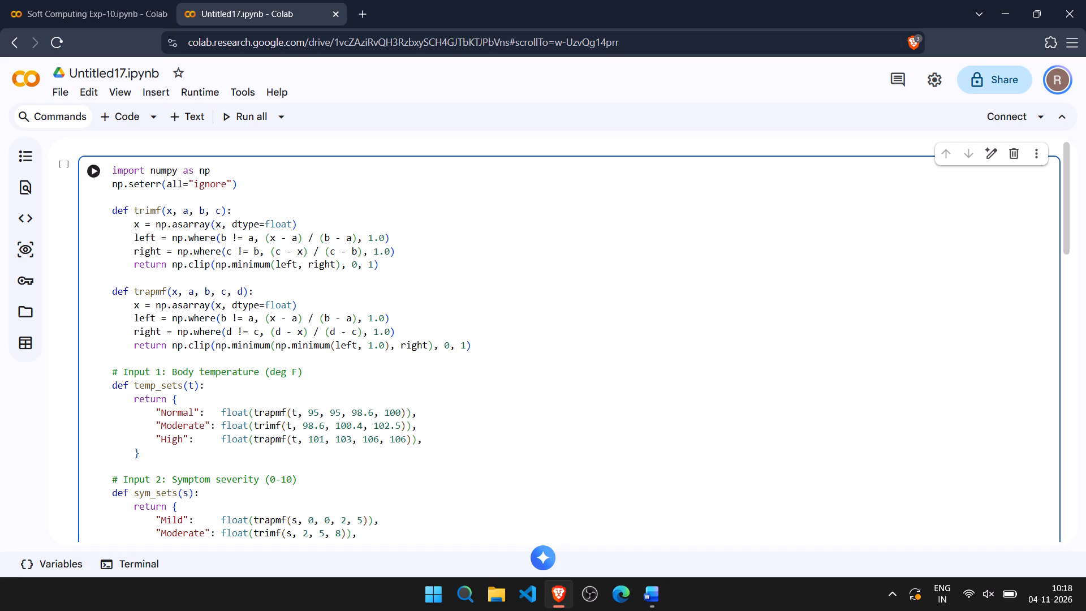
pyautogui.moveTo(313, 374); pyautogui.dragTo(288, 363)
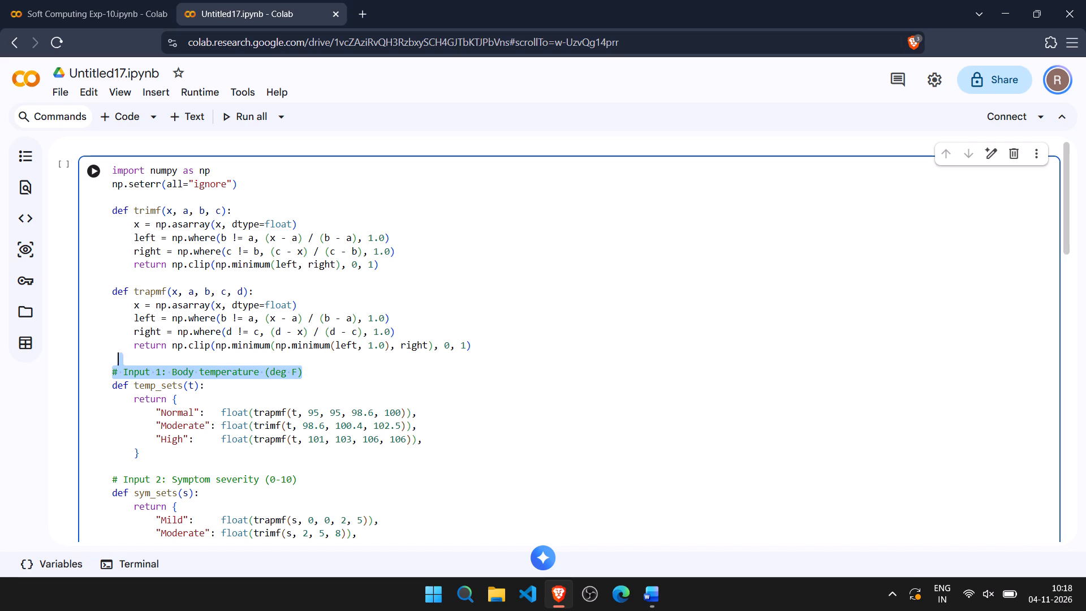
pyautogui.moveTo(288, 363); pyautogui.dragTo(497, 343)
pyautogui.press('BackSpace')
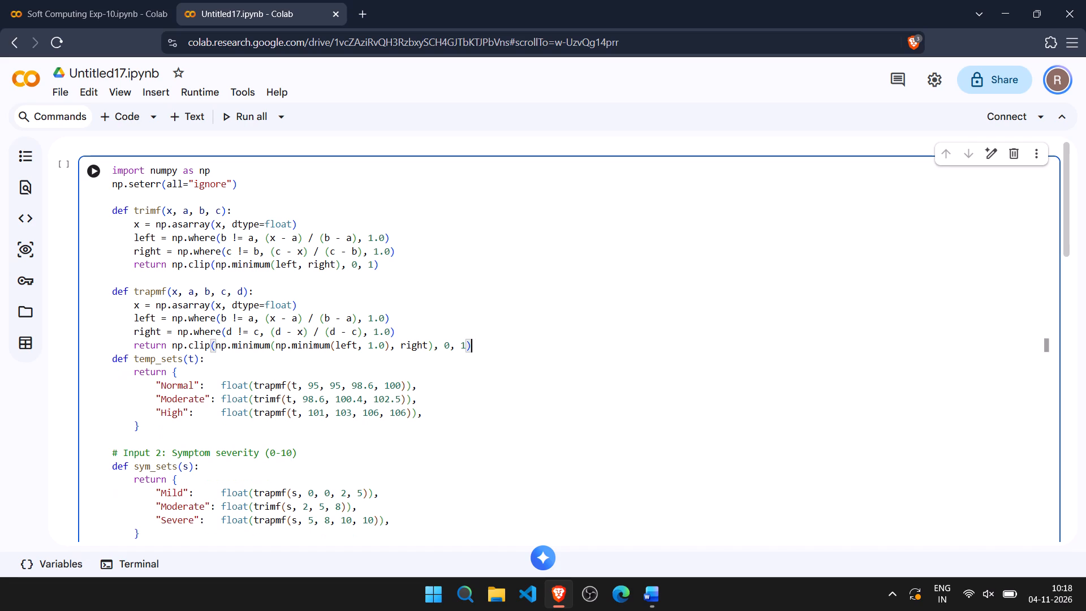
# Remove the blank lines above the trimf and trapmf function definitions.
pyautogui.click(114, 194)
pyautogui.press('BackSpace')
pyautogui.press('Down')
pyautogui.press('Down')
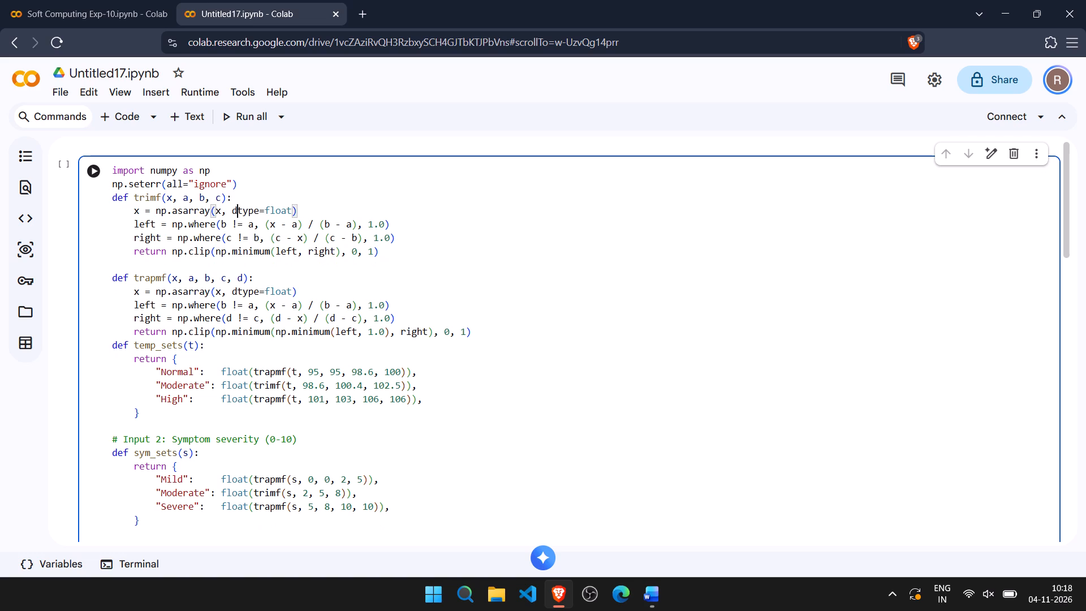
pyautogui.press('Down')
pyautogui.press('Down')
pyautogui.press('Down')
pyautogui.press('Down')
pyautogui.press('BackSpace')
pyautogui.press('BackSpace')
# Delete the comment "# Input 2: Symptom severity (0-10)" and the blank line above it, before the sym_sets function.
pyautogui.press('Down')
pyautogui.press('Down')
pyautogui.press('Down')
pyautogui.press('Down')
pyautogui.press('Down')
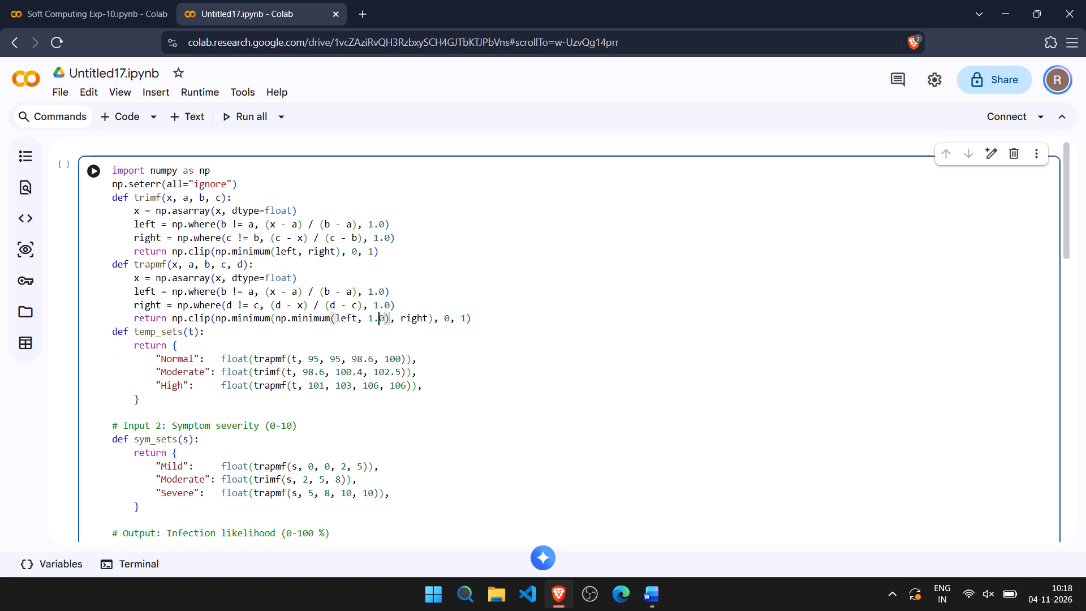
pyautogui.press('Down')
pyautogui.press('Down')
pyautogui.press('Down')
pyautogui.press('Down')
pyautogui.press('Down')
pyautogui.press('Down')
pyautogui.press('Down')
pyautogui.press('Down')
pyautogui.moveTo(302, 431); pyautogui.dragTo(170, 405)
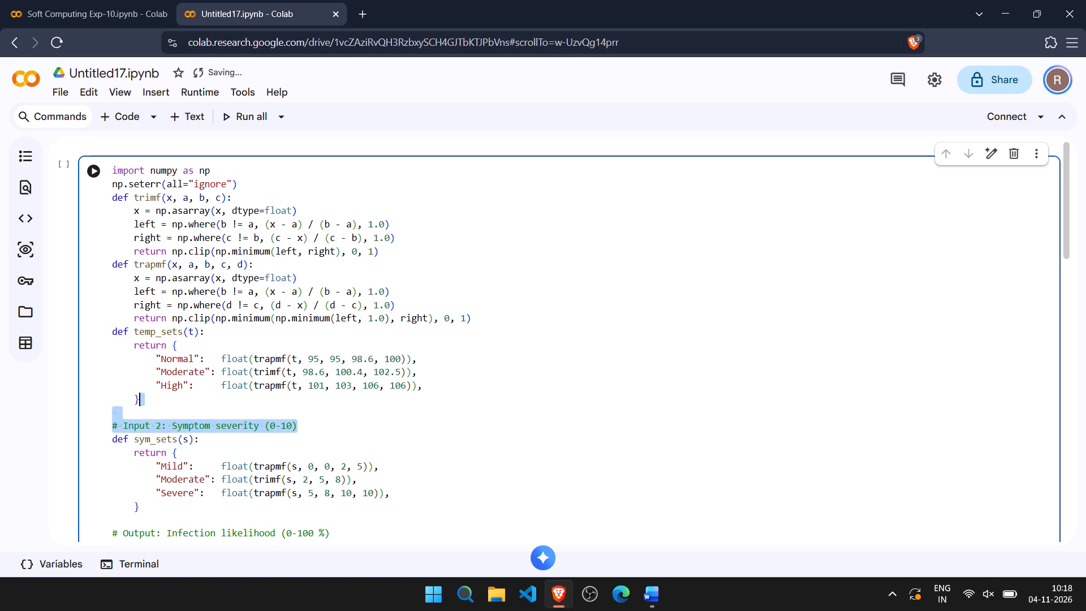
pyautogui.moveTo(170, 405); pyautogui.dragTo(162, 402)
pyautogui.press('BackSpace')
# Delete the "# Output: Infection likelihood (0-100 %)" and "# Rule base: (temperature, symptom) -> output" comments along with the blank lines above them.
pyautogui.scroll(-1, 162, 402)
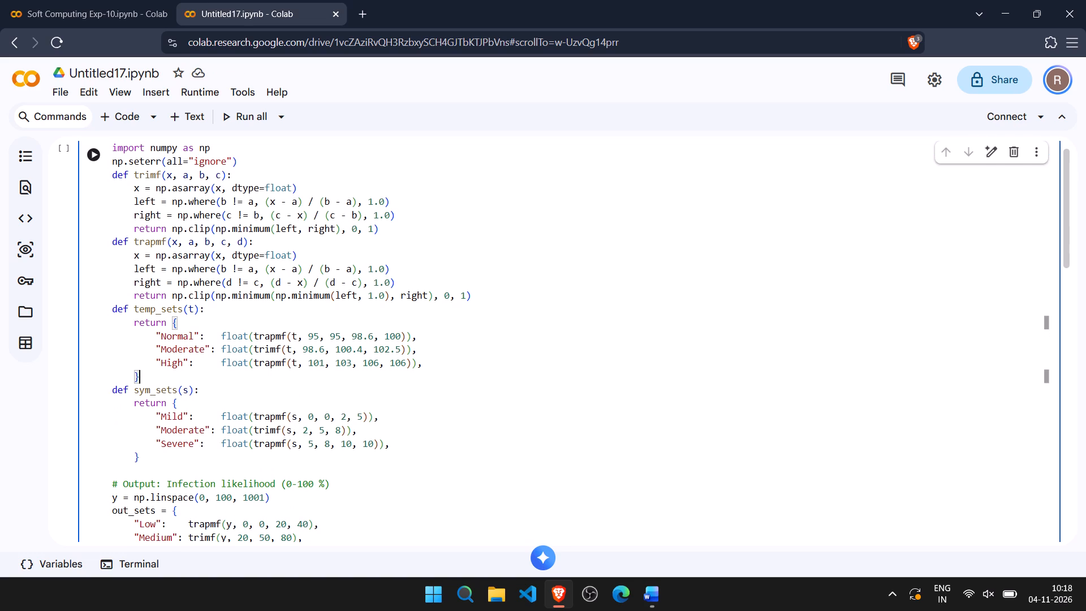
pyautogui.moveTo(330, 486); pyautogui.dragTo(128, 472)
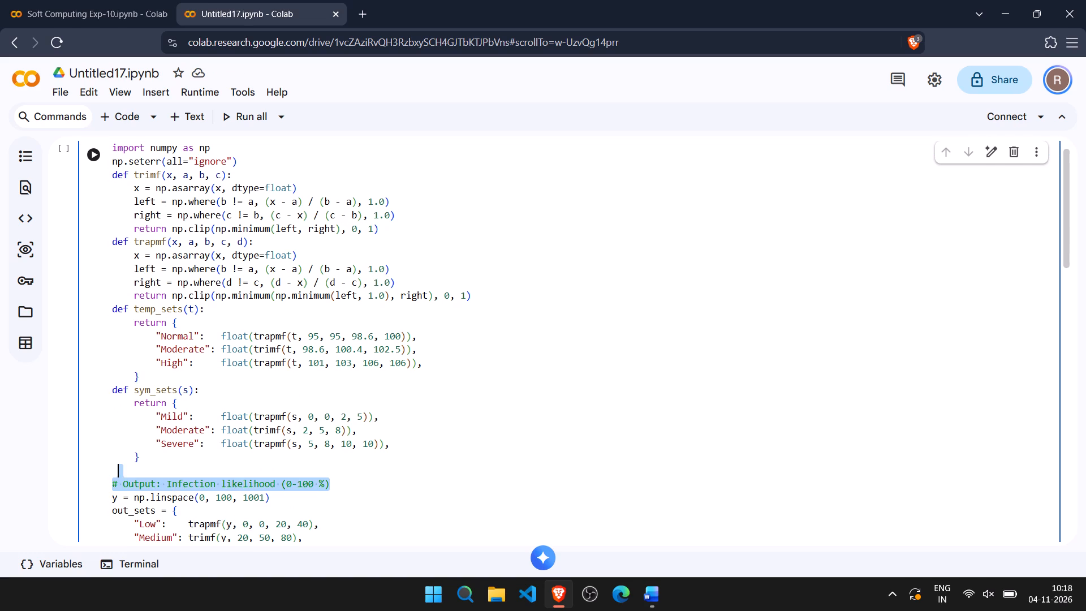
pyautogui.moveTo(128, 472); pyautogui.dragTo(145, 457)
pyautogui.press('BackSpace')
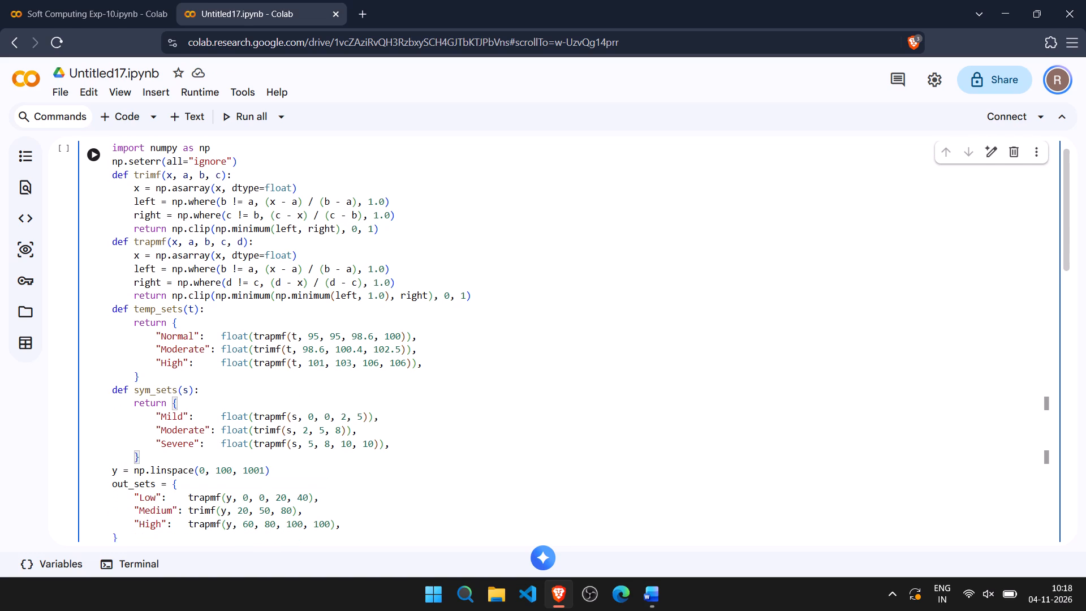
pyautogui.scroll(-2, 145, 457)
pyautogui.moveTo(378, 422); pyautogui.dragTo(189, 429)
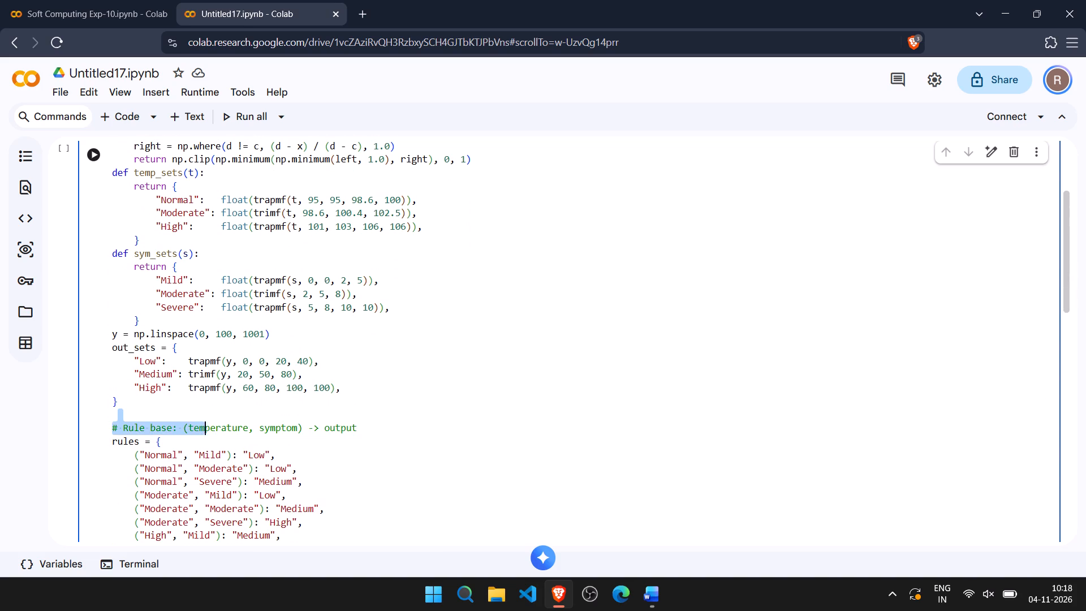
pyautogui.moveTo(189, 429); pyautogui.dragTo(146, 411)
pyautogui.moveTo(358, 429); pyautogui.dragTo(258, 421)
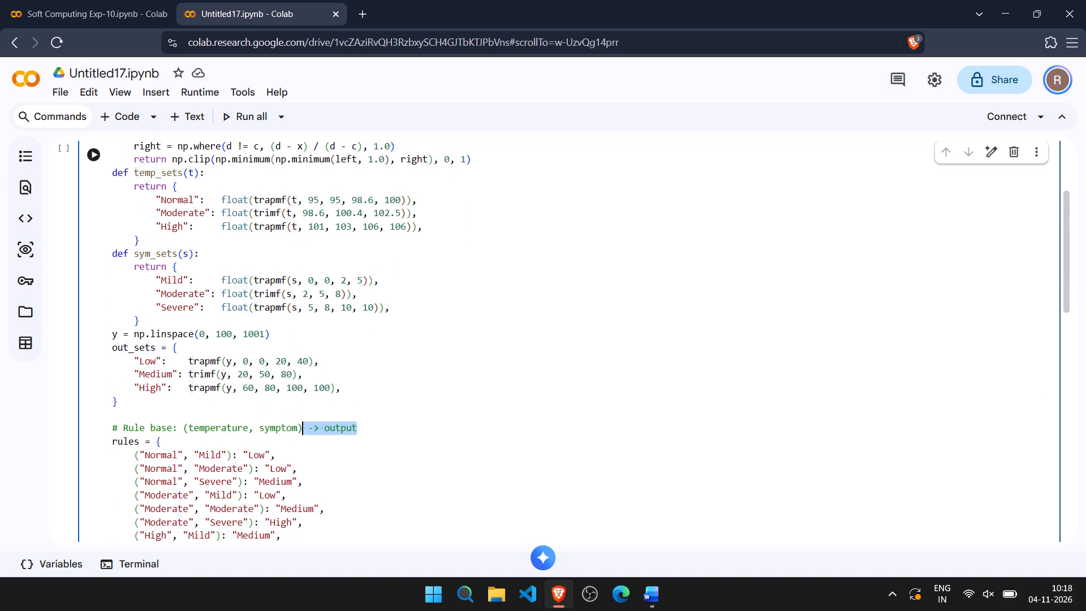
pyautogui.moveTo(258, 421); pyautogui.dragTo(193, 406)
pyautogui.press('BackSpace')
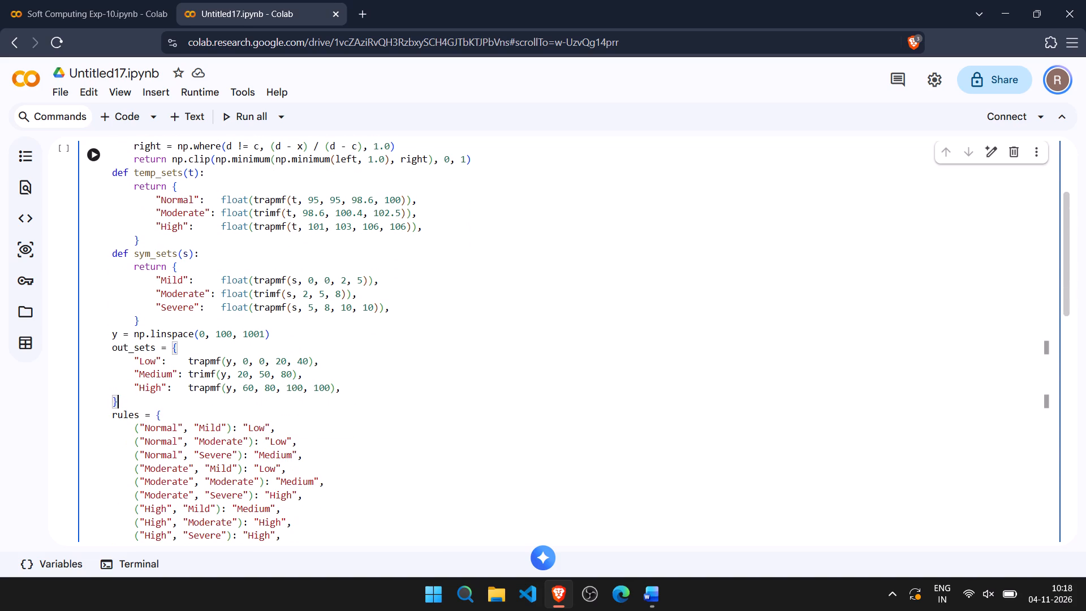
# Remove the blank lines above the diagnose function and above the if __name__ == "__main__" block.
pyautogui.scroll(-2, 193, 406)
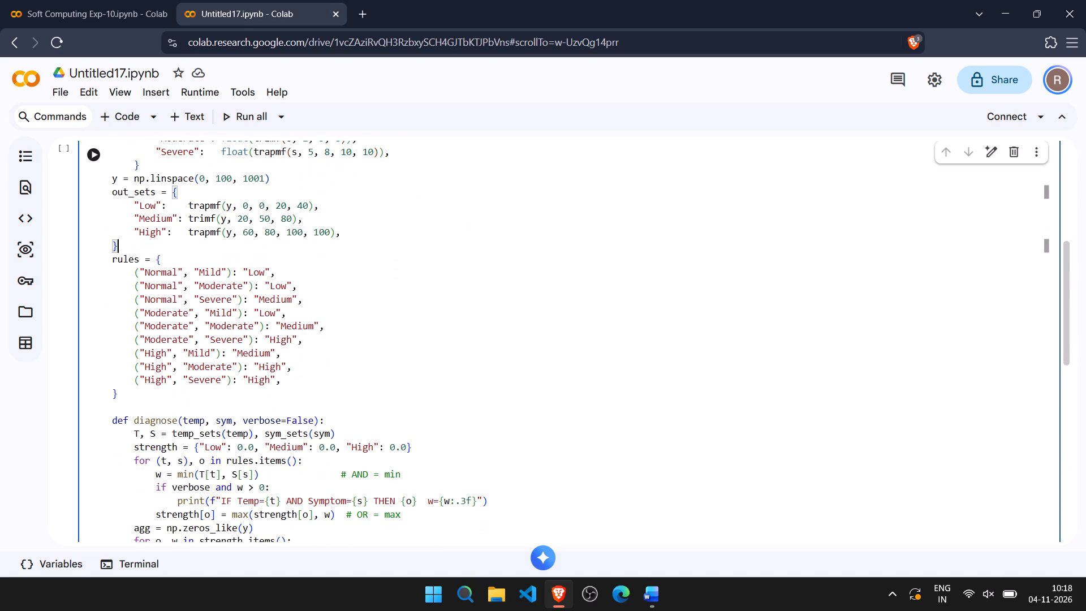
pyautogui.click(117, 410)
pyautogui.press('BackSpace')
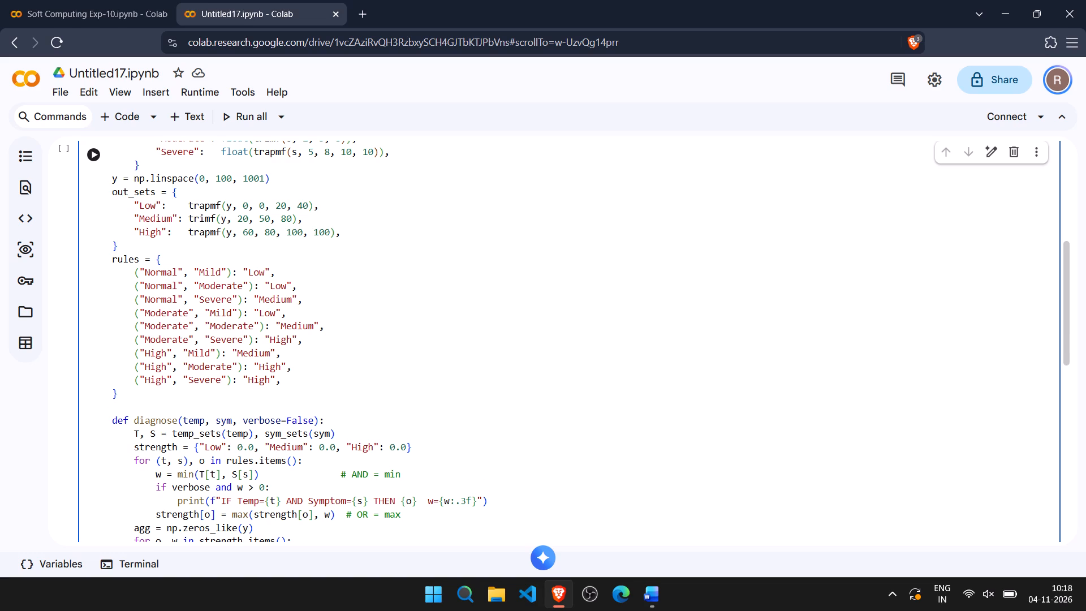
pyautogui.press('BackSpace')
pyautogui.scroll(-3, 117, 410)
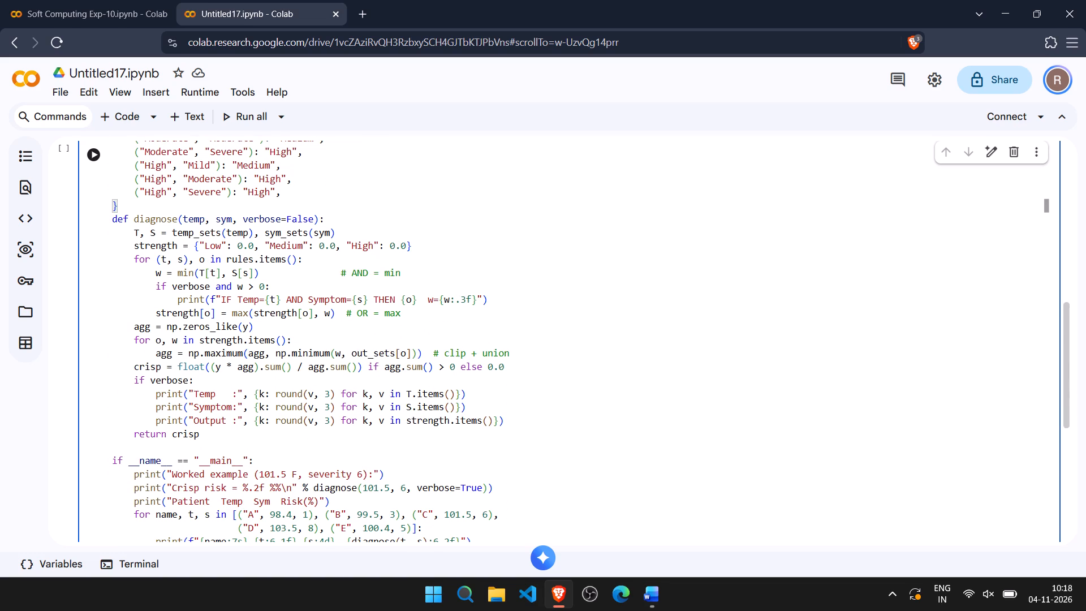
pyautogui.click(145, 449)
pyautogui.press('BackSpace')
pyautogui.press('BackSpace')
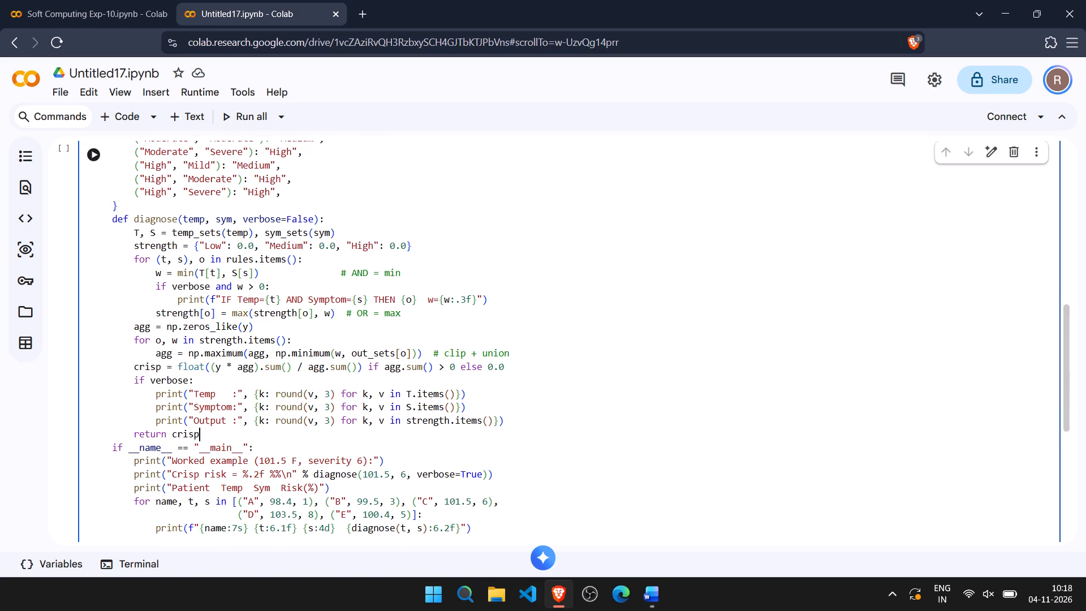
# Check the end of the cleaned-up code, run the cell and go to its output area.
pyautogui.scroll(-1, 145, 449)
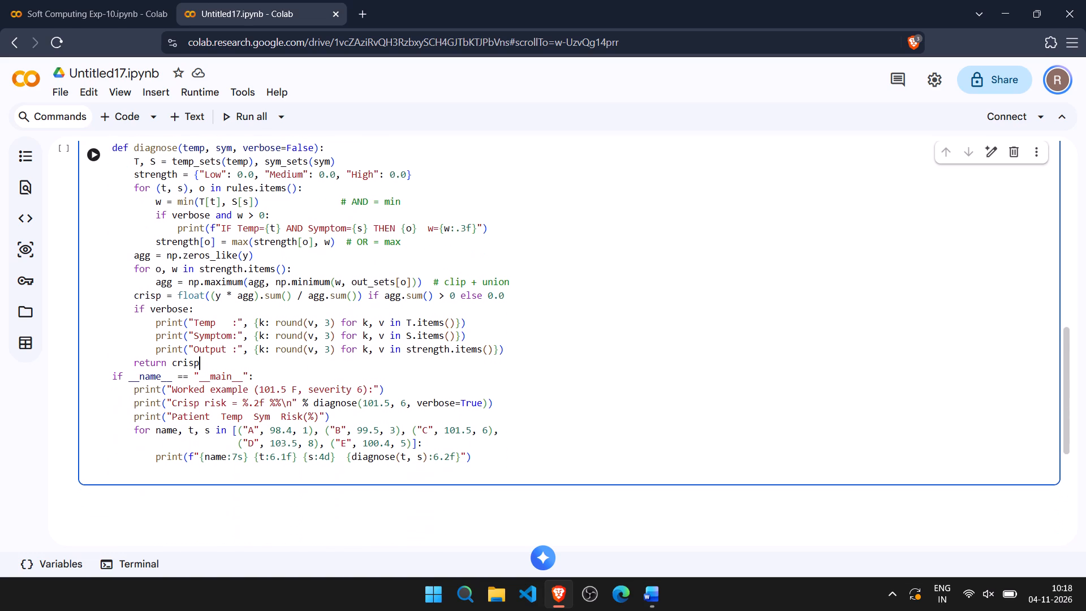
pyautogui.scroll(10, 164, 263)
pyautogui.click(91, 170)
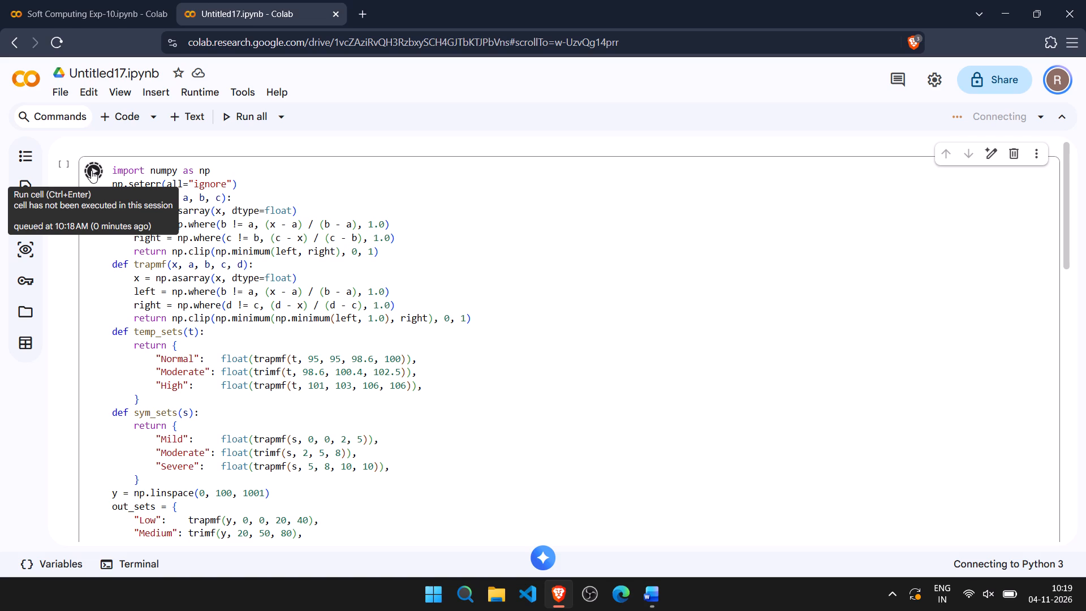
pyautogui.scroll(-1, 91, 170)
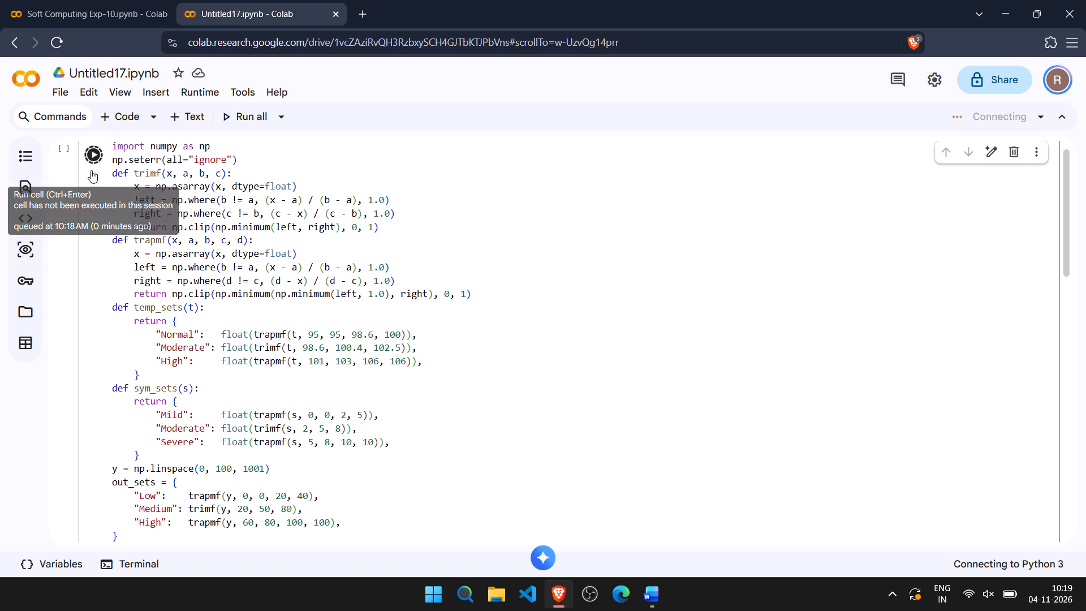
pyautogui.scroll(-1, 91, 170)
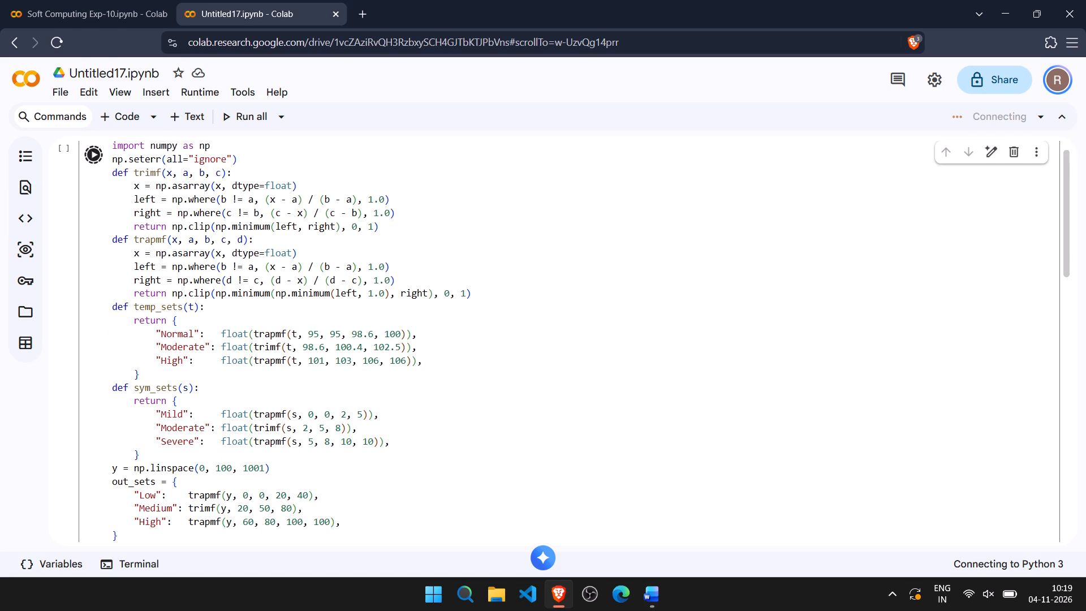
pyautogui.scroll(-6, 336, 411)
pyautogui.hscroll(1, 336, 411)
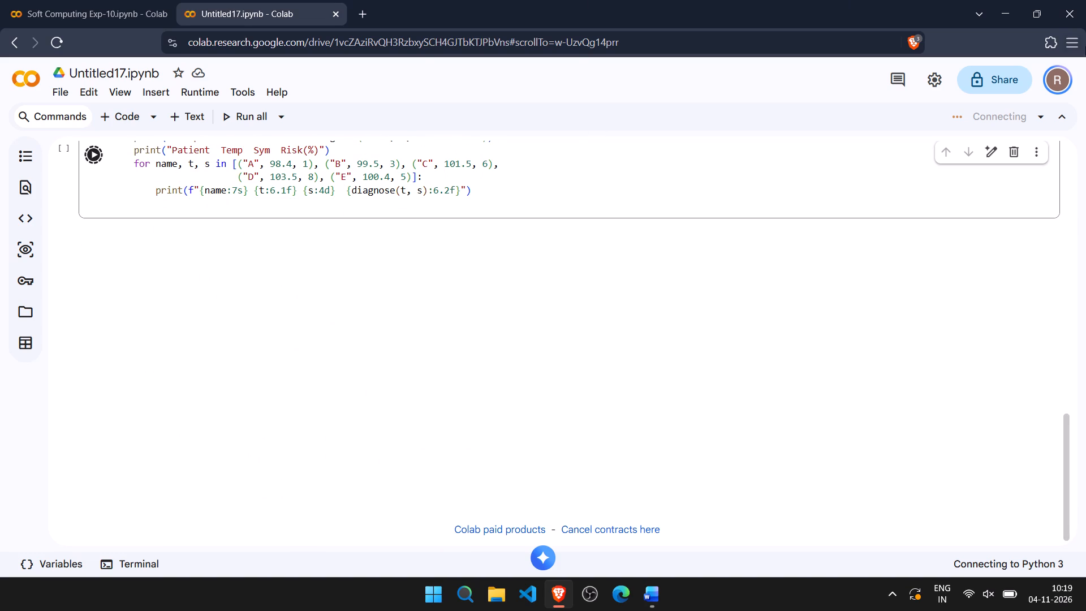
# Arrange the Brave notebook window side by side with the Word report.
pyautogui.click(948, 40)
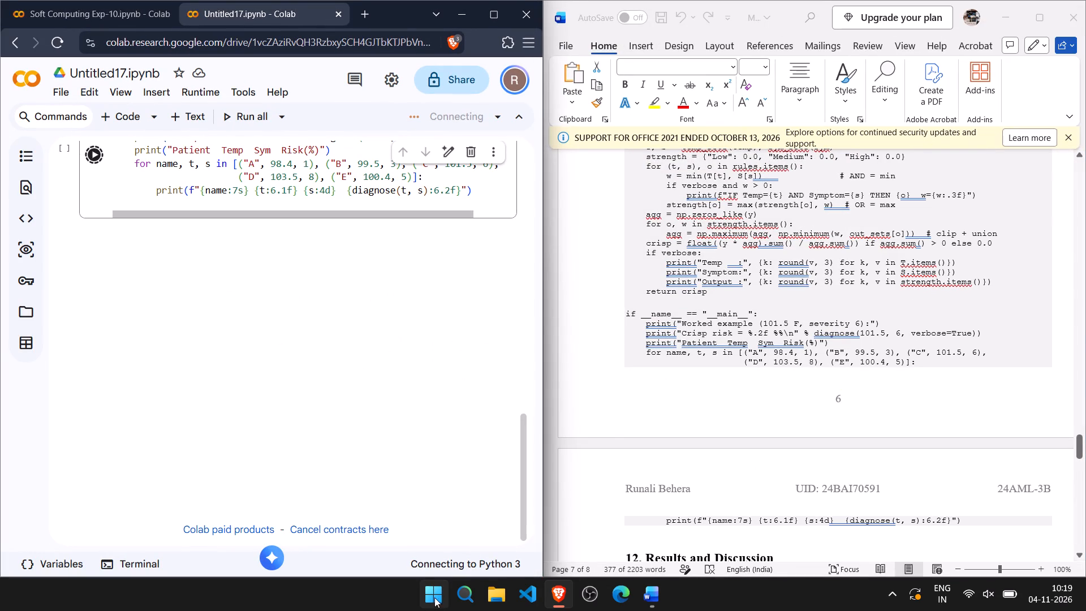
pyautogui.click(555, 593)
pyautogui.click(555, 593)
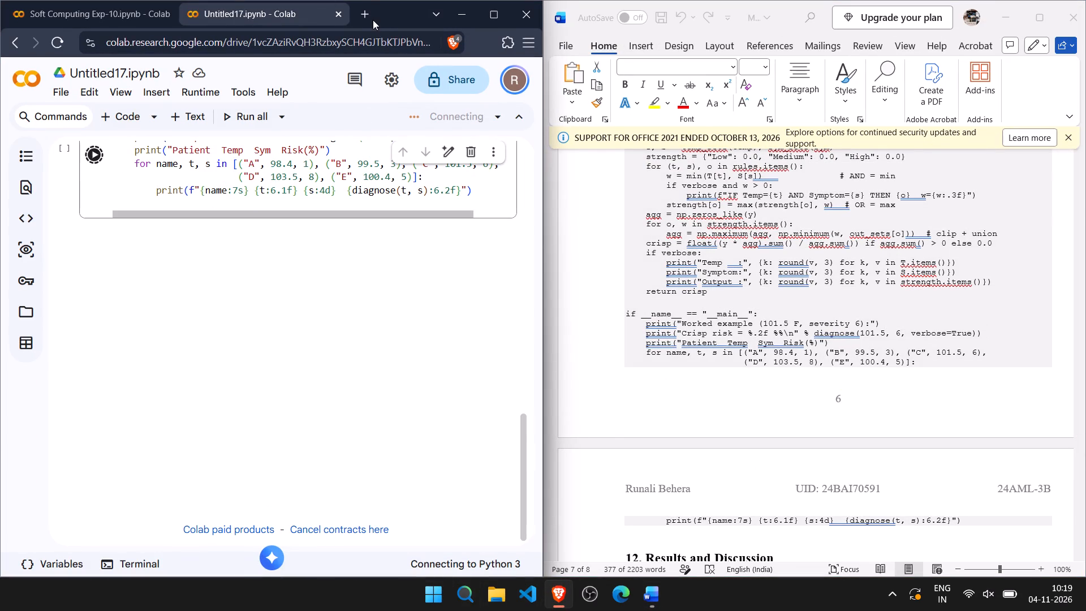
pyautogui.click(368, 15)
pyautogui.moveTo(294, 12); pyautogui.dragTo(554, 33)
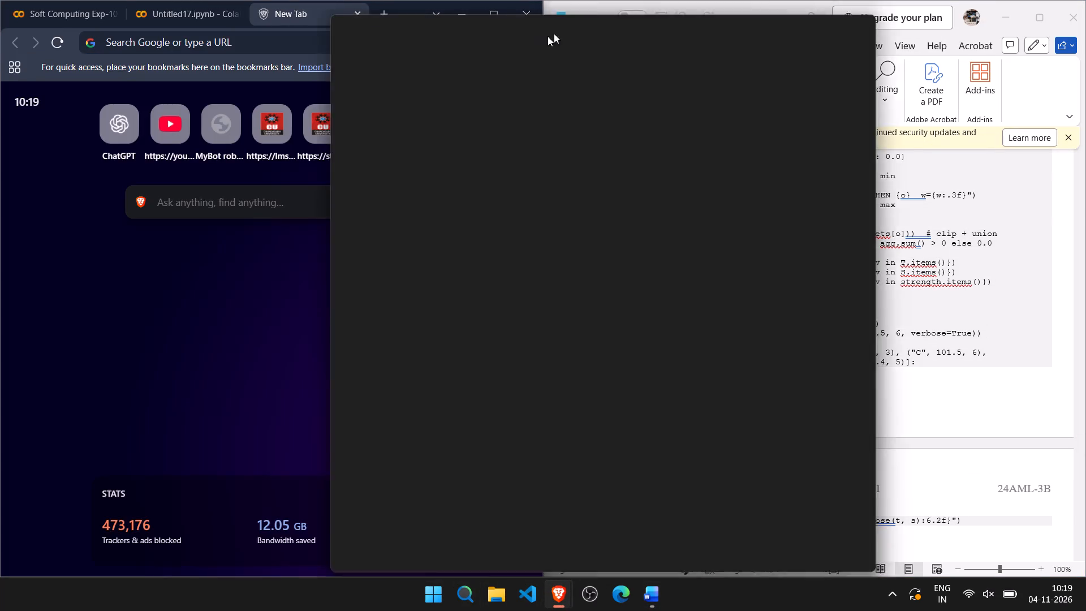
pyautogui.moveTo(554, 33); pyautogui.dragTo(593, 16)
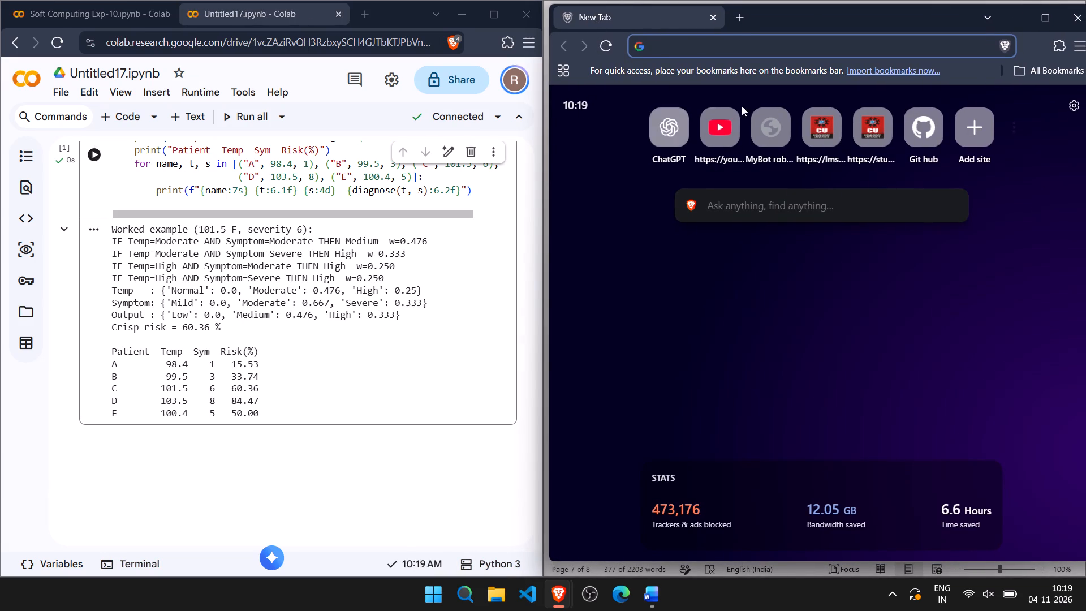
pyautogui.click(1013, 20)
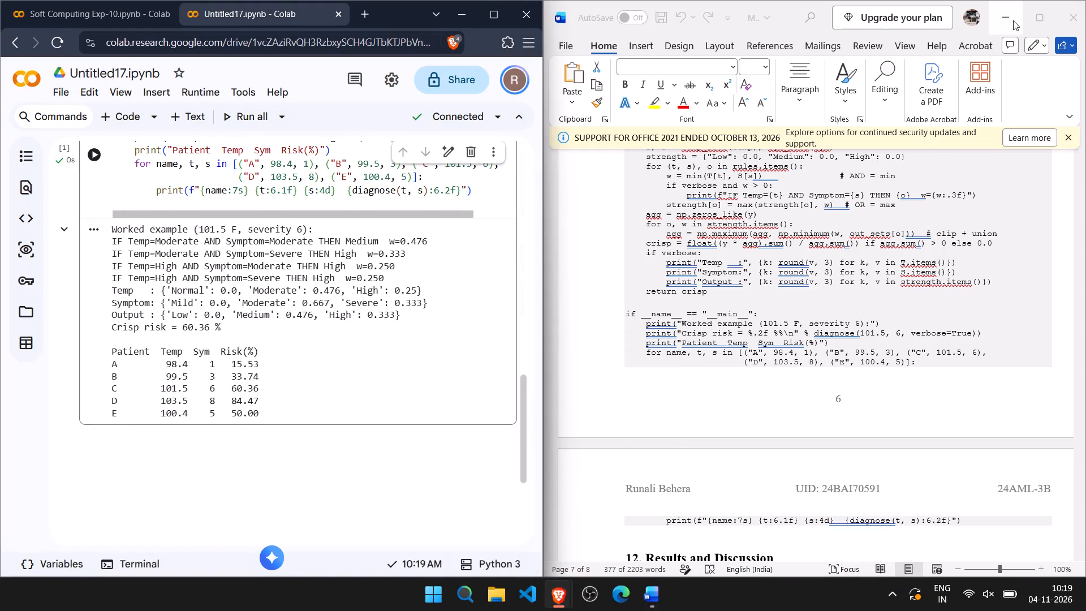
# Delete the whole Python code listing from section 11, Python Implementation, of the Word report.
pyautogui.scroll(3, 808, 322)
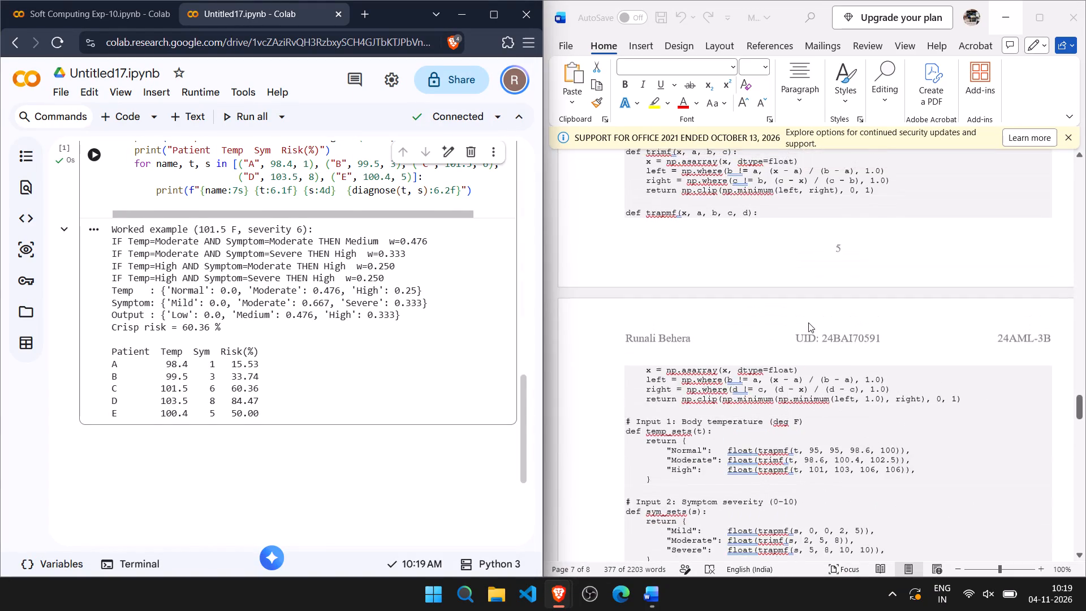
pyautogui.scroll(2, 808, 322)
pyautogui.click(682, 418)
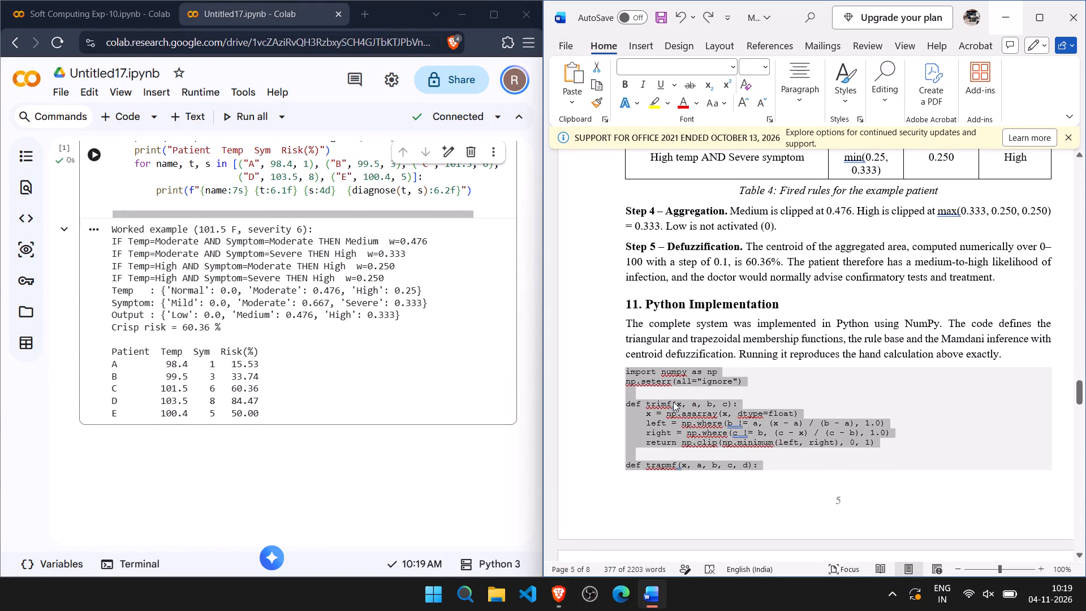
pyautogui.press('BackSpace')
# Review the emptied Python Implementation section and the Results and Discussion section with Table 5 that follows it.
pyautogui.scroll(-1, 670, 388)
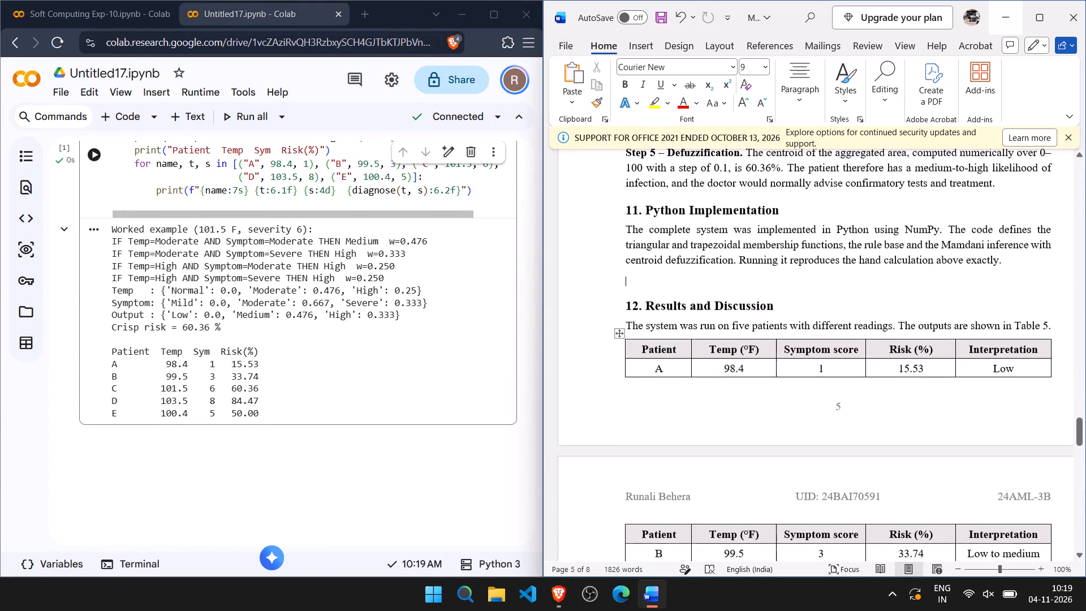
pyautogui.scroll(-2, 673, 377)
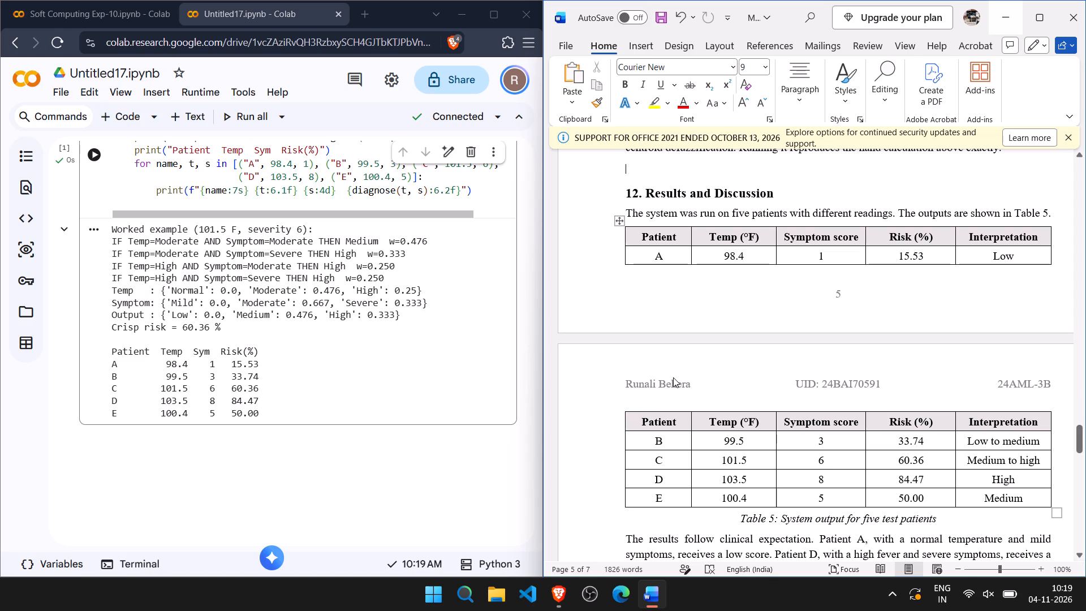
pyautogui.scroll(-4, 673, 377)
pyautogui.scroll(2, 363, 382)
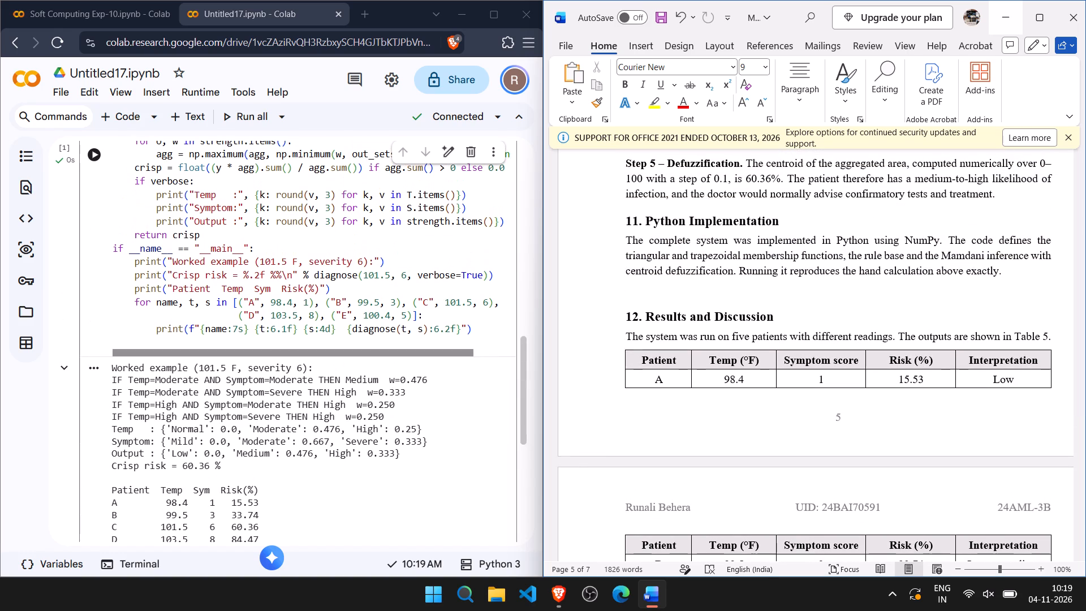
# Copy the entire code cell from the Colab notebook and paste it over the introductory paragraph of section 11 in the Word report.
pyautogui.click(343, 327)
pyautogui.hotkey('ctrl', 'a')
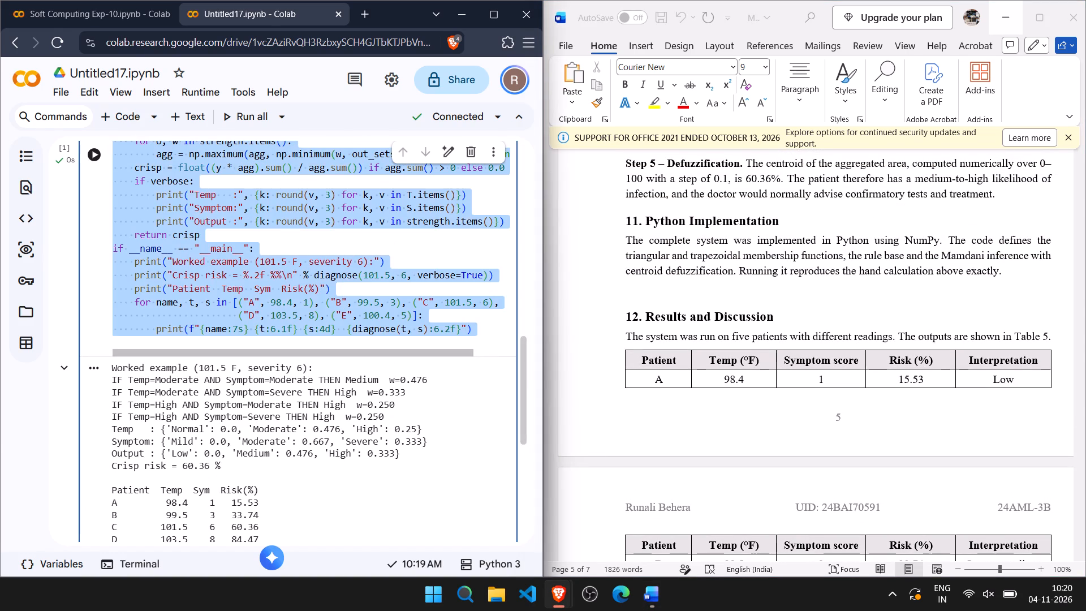
pyautogui.hotkey('ctrl', 'c')
pyautogui.hotkey('ctrl', 'c')
pyautogui.hotkey('ctrl', 'c')
pyautogui.hotkey('ctrl', 'c')
pyautogui.hotkey('ctrl', 'c')
pyautogui.hotkey('ctrl', 'c')
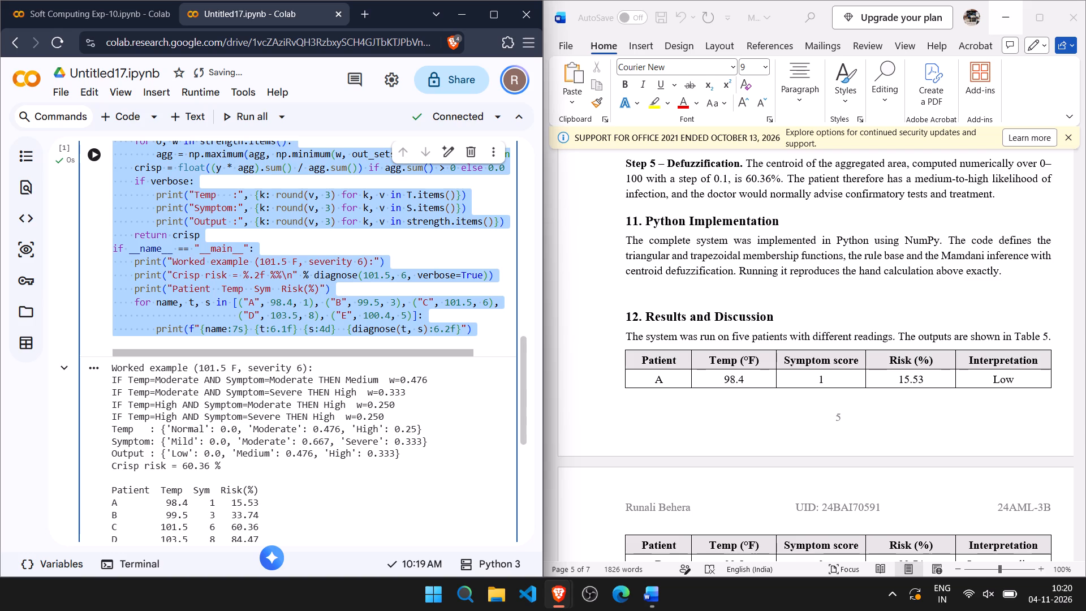
pyautogui.hotkey('ctrl', 'c')
pyautogui.hotkey('ctrl', 'c')
pyautogui.hotkey('ctrl', 'c')
pyautogui.click(1010, 274)
pyautogui.moveTo(1007, 274); pyautogui.dragTo(667, 235)
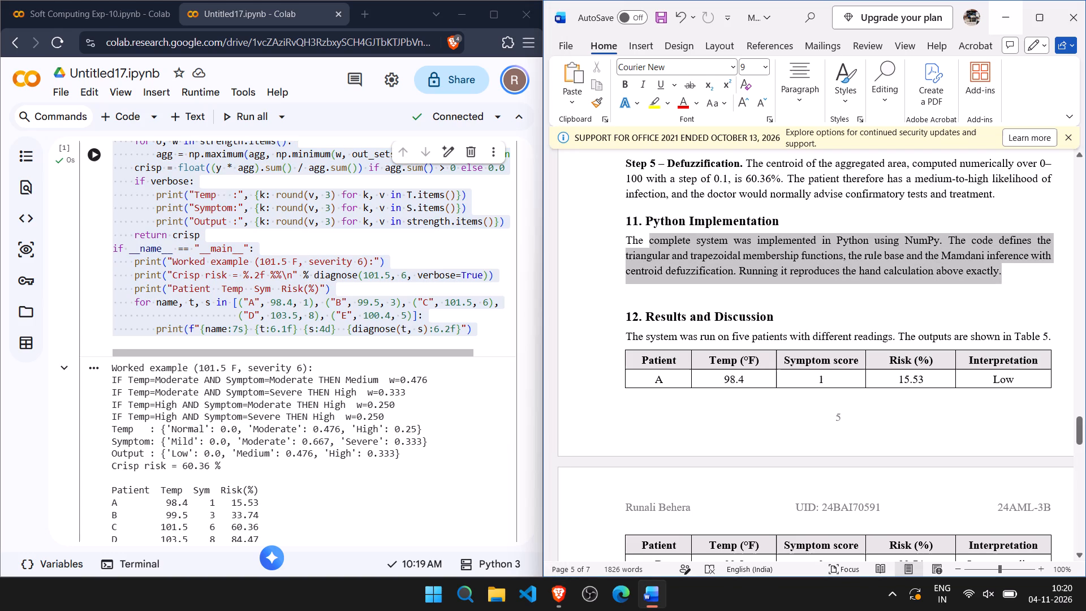
pyautogui.moveTo(667, 235); pyautogui.dragTo(632, 235)
pyautogui.hotkey('ctrl', 'v')
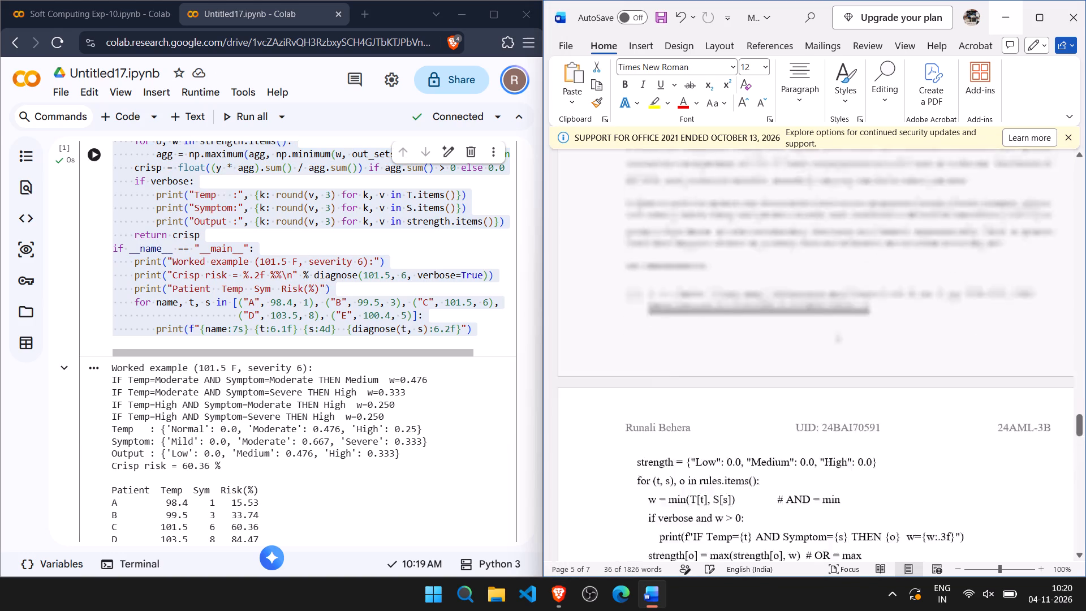
# Check the pasted code listing and add the line "12.Output" below it, above the Results and Discussion heading.
pyautogui.scroll(4, 748, 329)
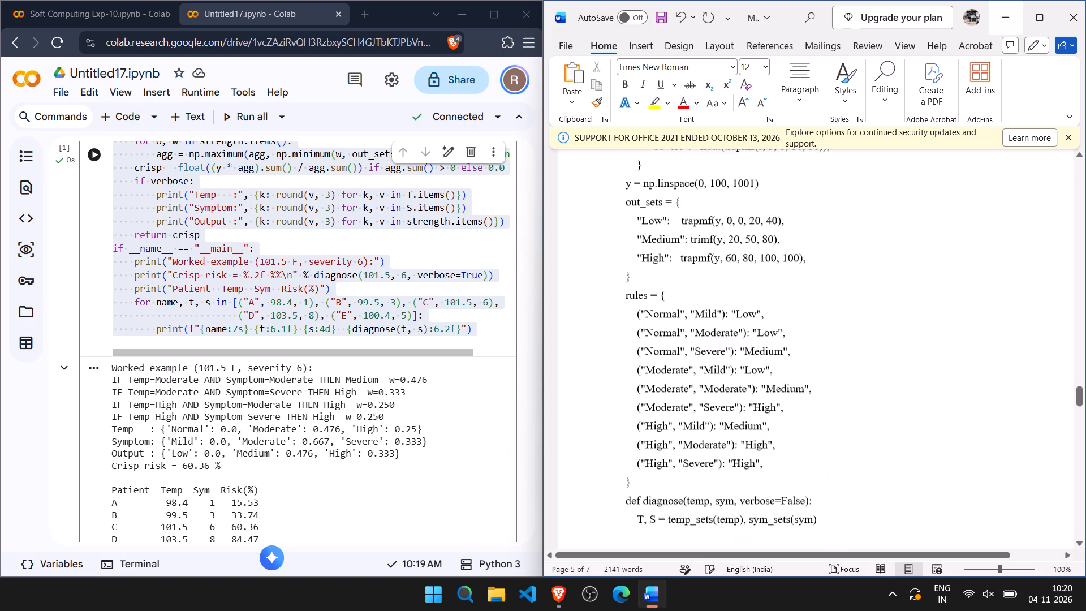
pyautogui.scroll(5, 748, 329)
pyautogui.scroll(-2, 748, 329)
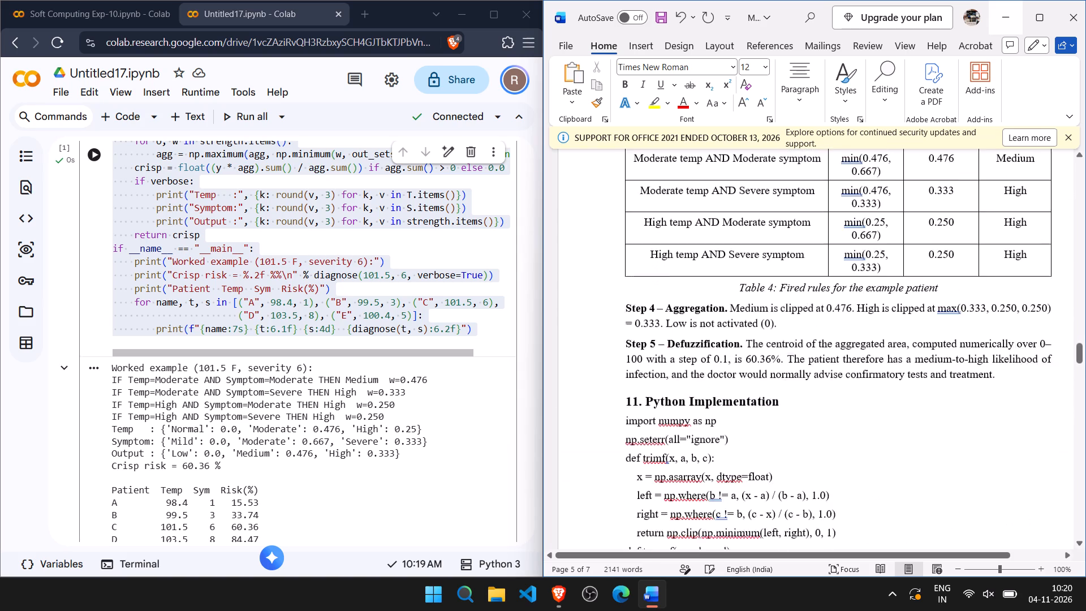
pyautogui.scroll(-4, 748, 329)
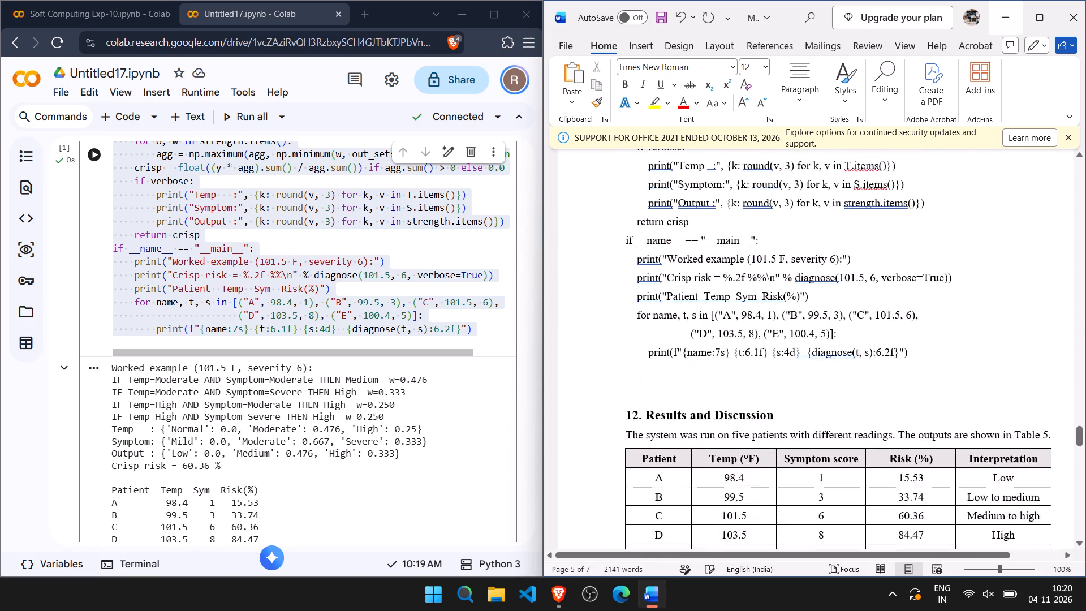
pyautogui.scroll(-1, 748, 329)
pyautogui.write('12')
pyautogui.press(',')
pyautogui.press('BackSpace')
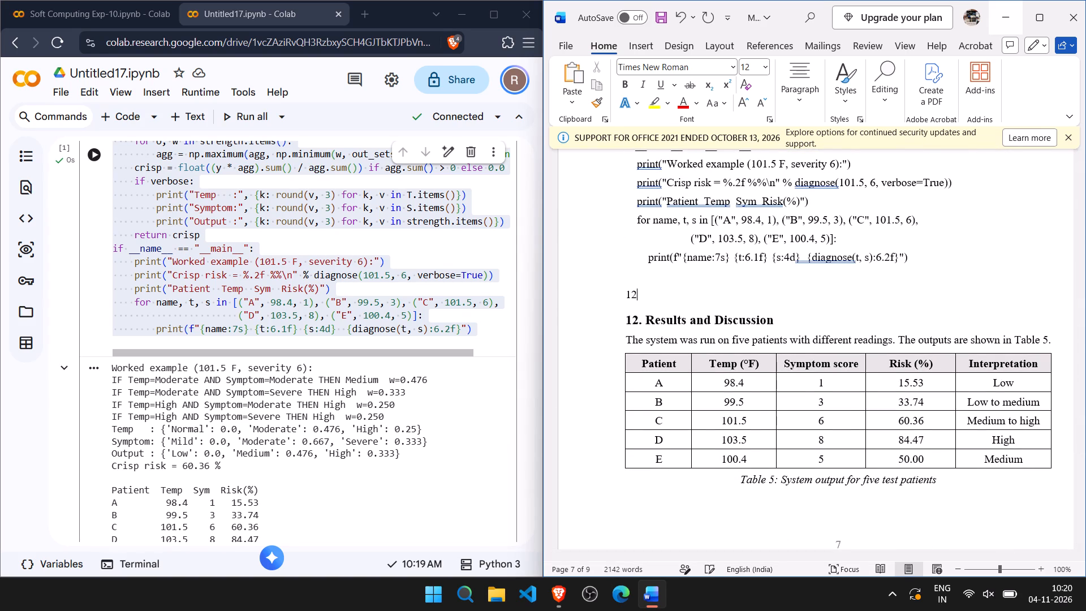
pyautogui.press('.')
pyautogui.write('Ou')
pyautogui.write('tput')
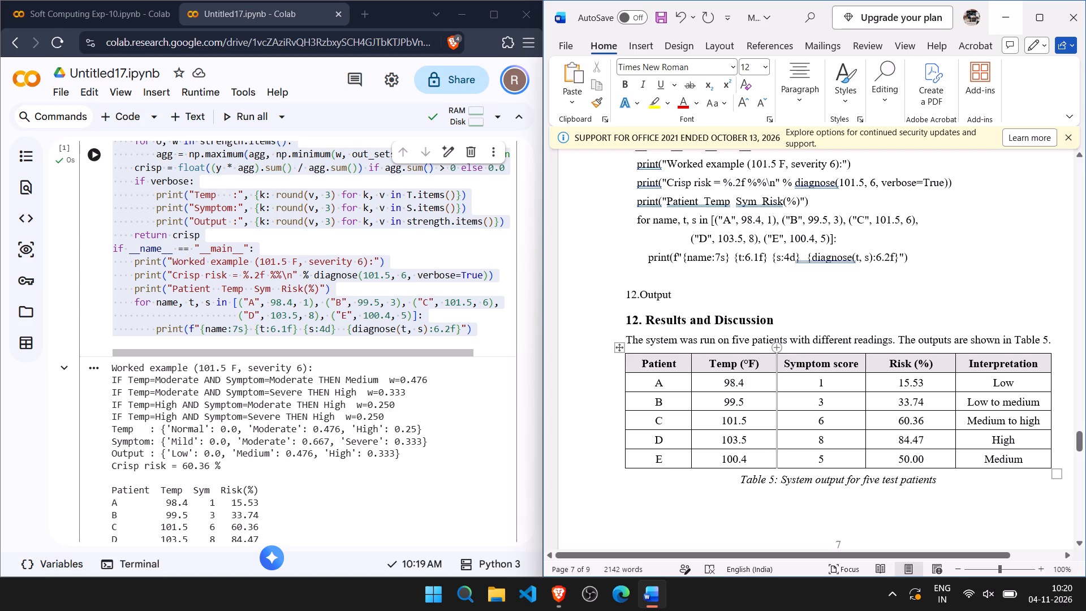
# Format the 12.Output line as bold with font size 14, like the Results and Discussion heading.
pyautogui.click(736, 321)
pyautogui.click(675, 291)
pyautogui.moveTo(675, 291); pyautogui.dragTo(624, 290)
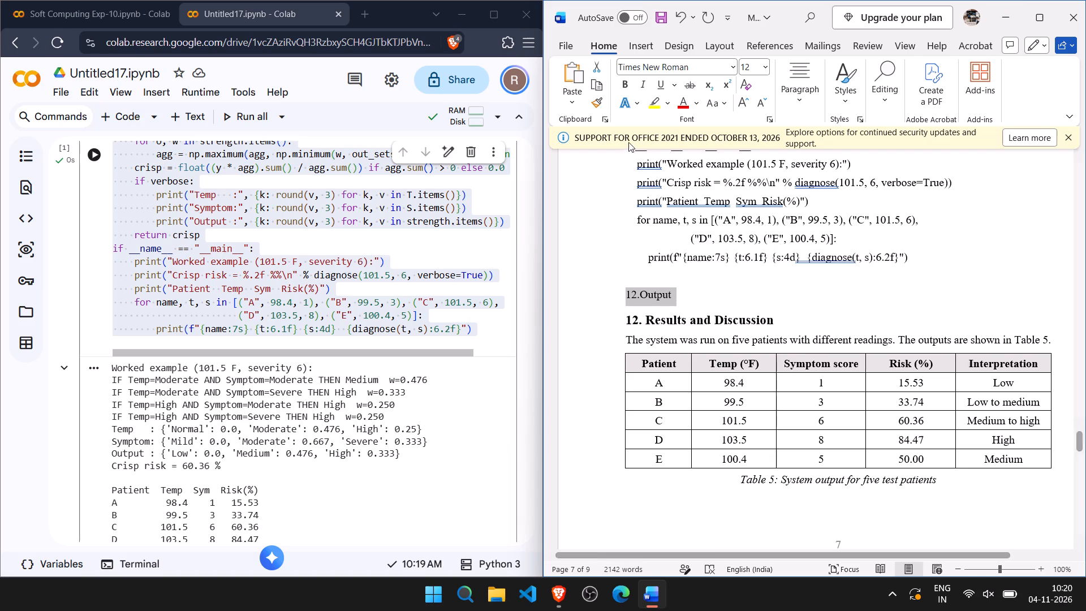
pyautogui.click(621, 86)
pyautogui.click(763, 70)
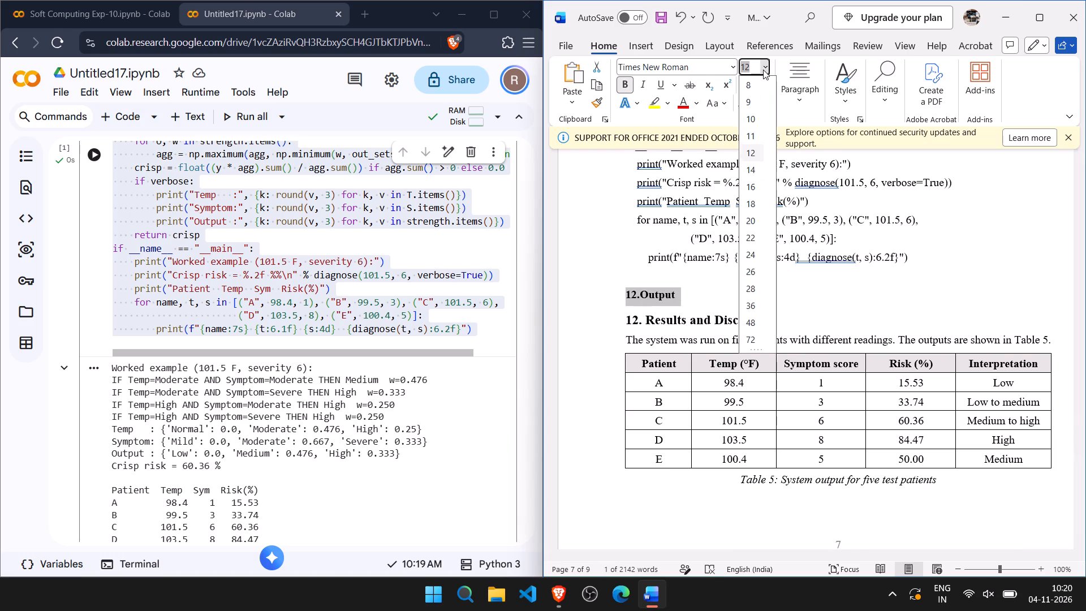
pyautogui.click(751, 171)
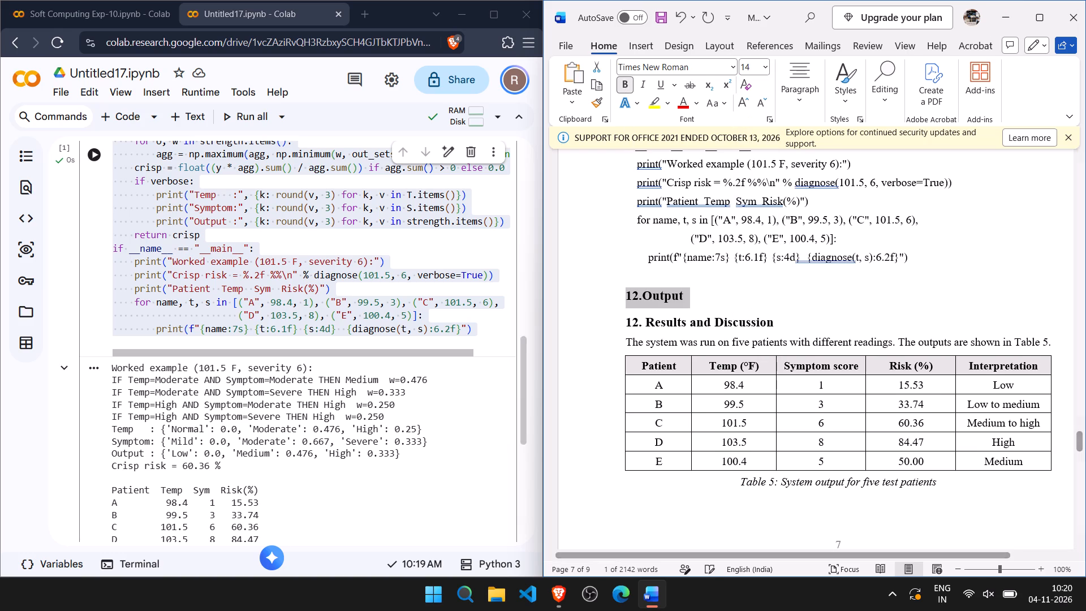
# Maximize the Colab notebook window and capture a screenshot of the complete cell output, from the worked example through patient E.
pyautogui.click(493, 12)
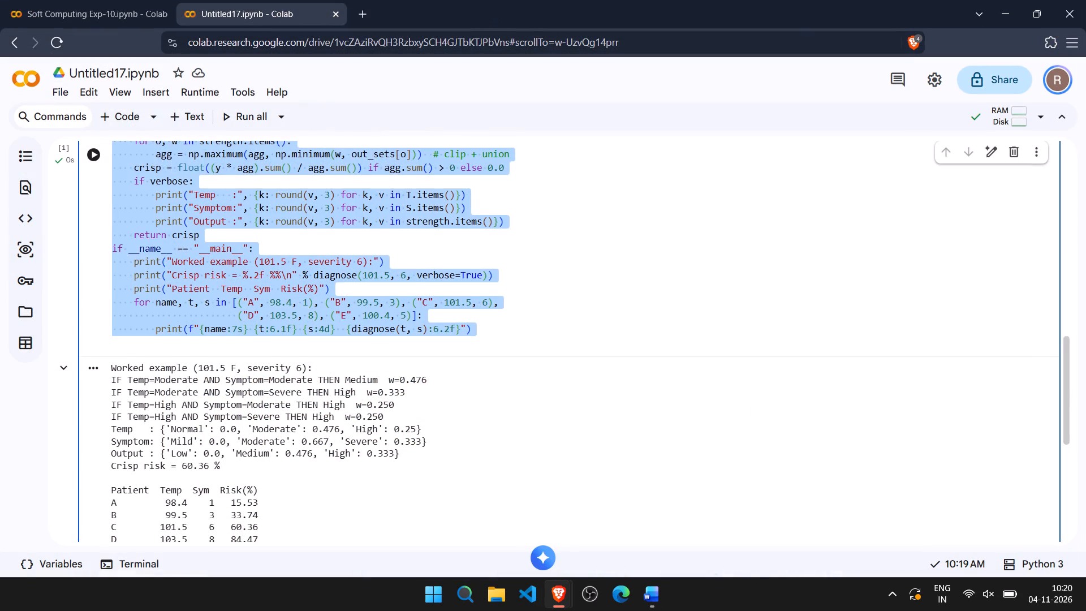
pyautogui.scroll(-1, 548, 322)
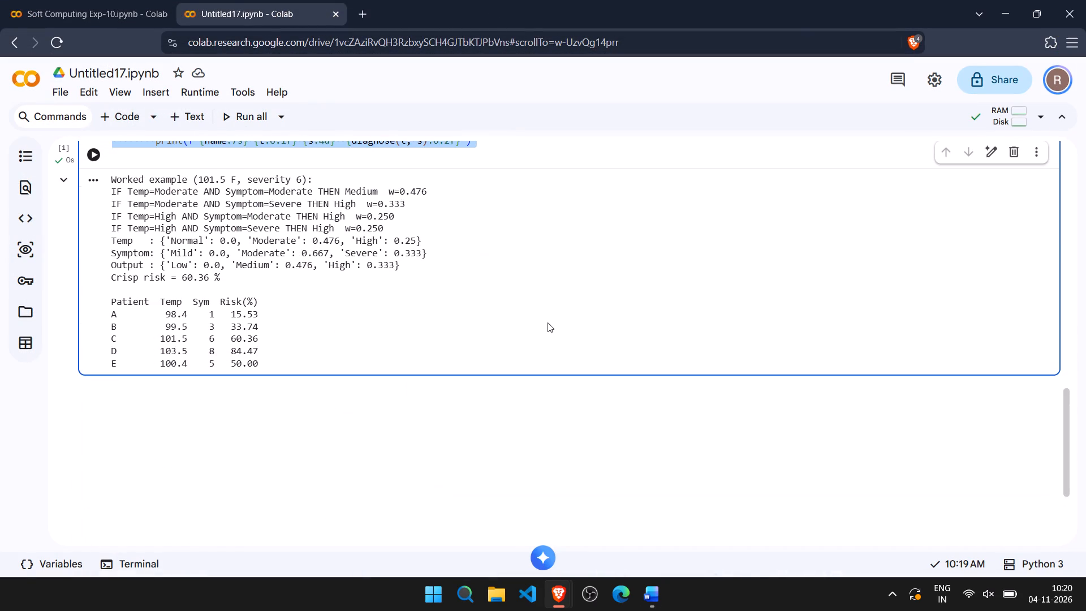
pyautogui.click(510, 324)
pyautogui.press('Print')
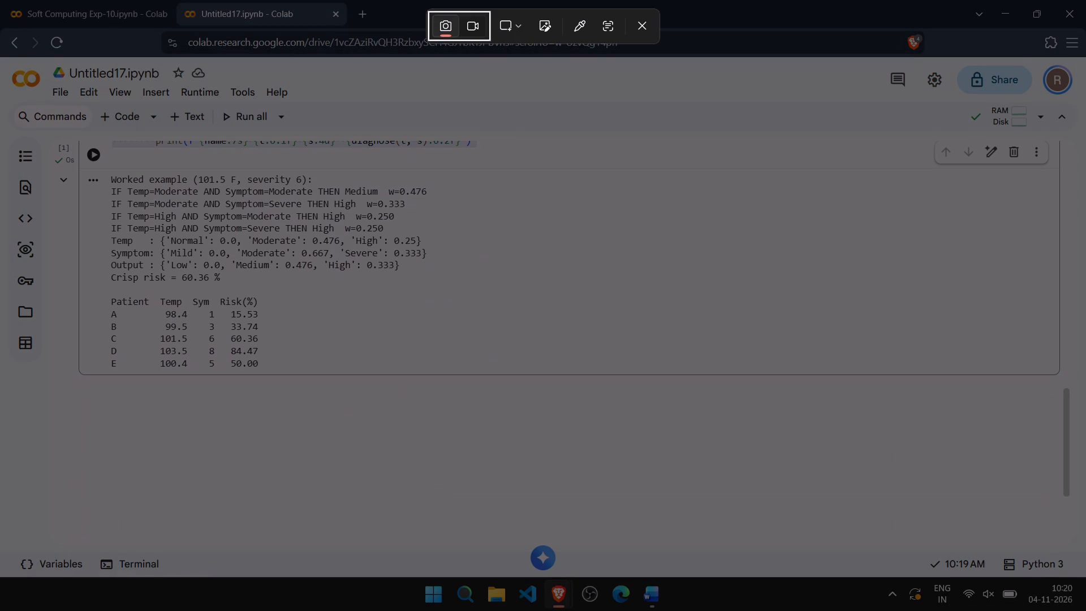
pyautogui.moveTo(71, 167); pyautogui.dragTo(438, 401)
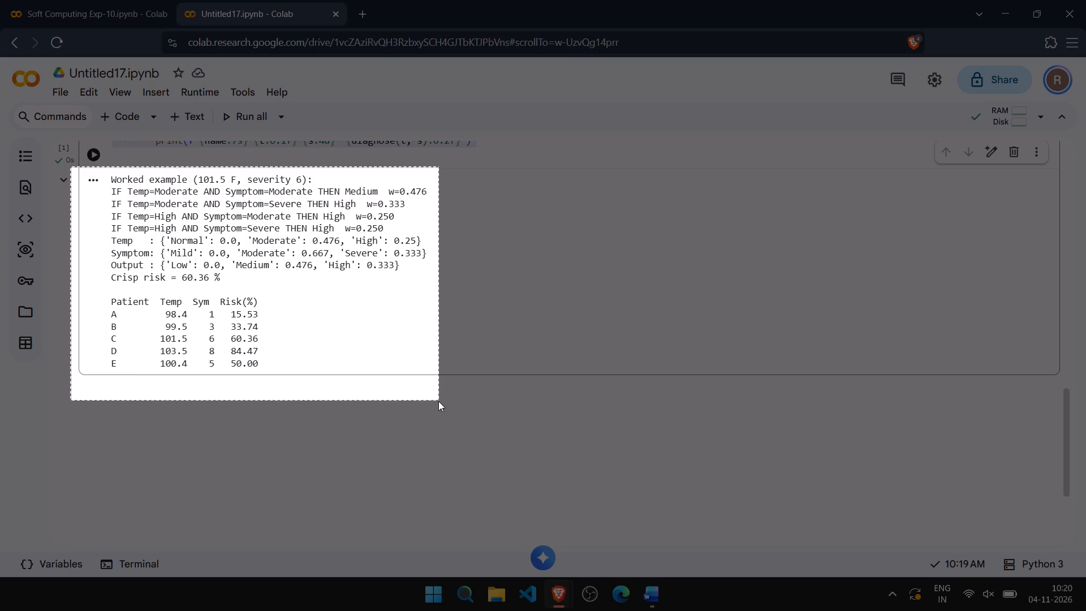
pyautogui.moveTo(438, 401); pyautogui.dragTo(441, 376)
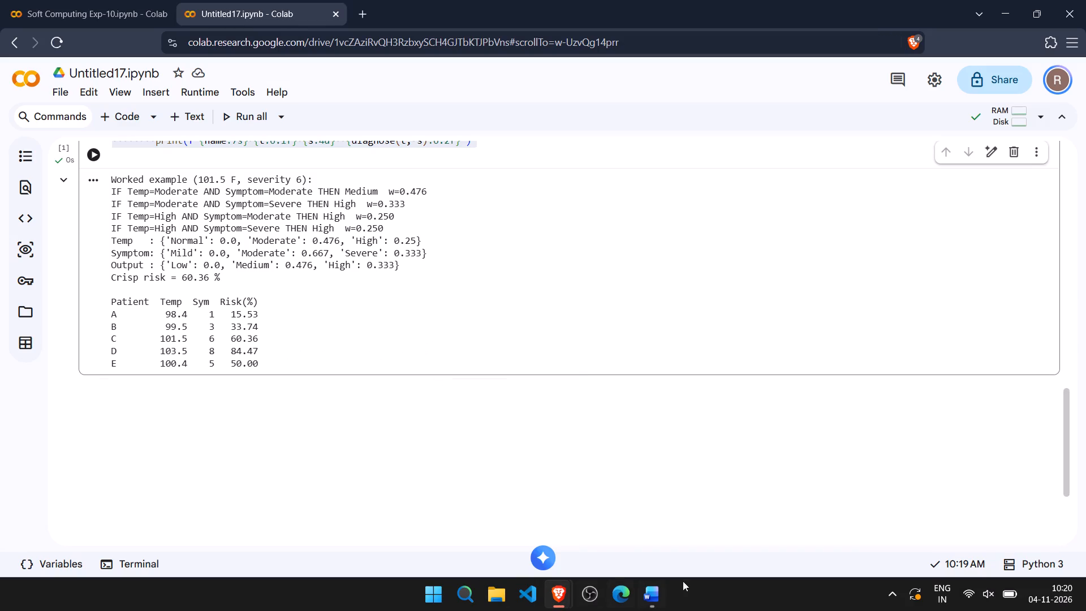
# Switch to the Word report and paste the output screenshot on a new line under the 12.Output heading.
pyautogui.click(650, 606)
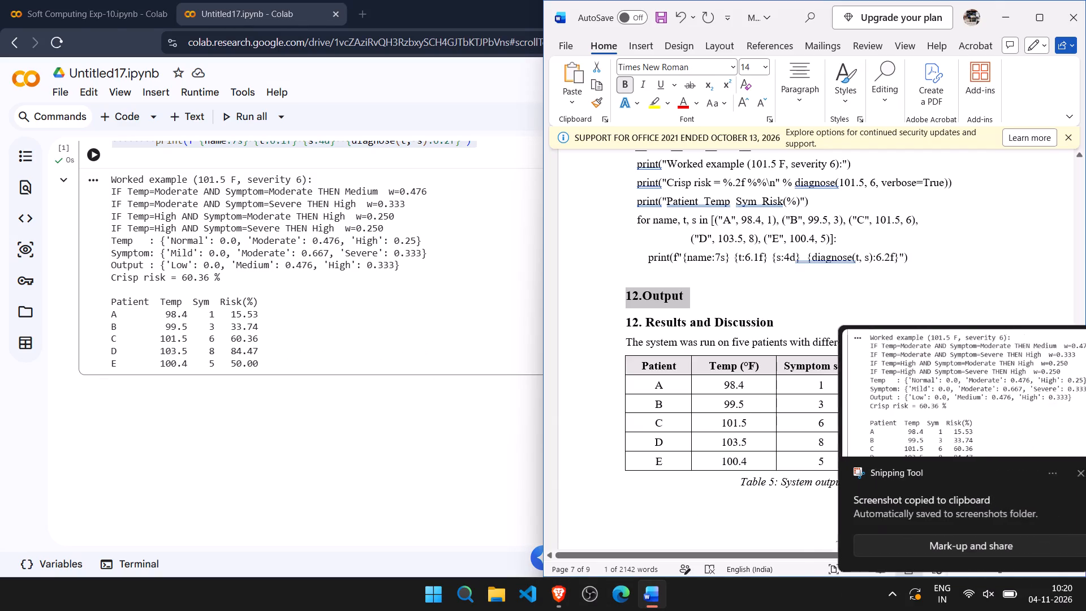
pyautogui.click(727, 289)
pyautogui.press('Return')
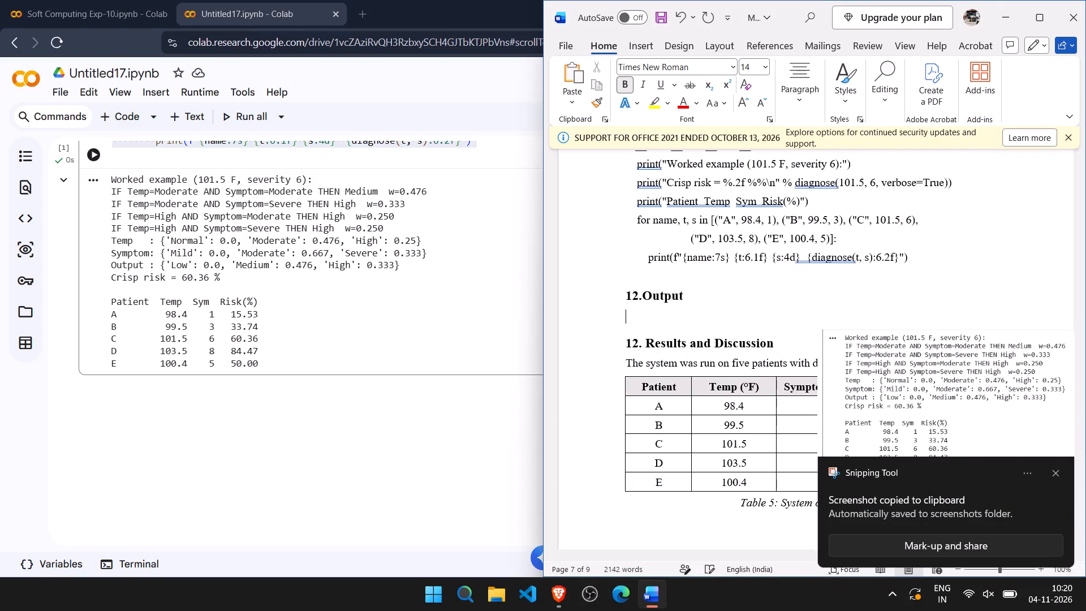
pyautogui.hotkey('ctrl', 'v')
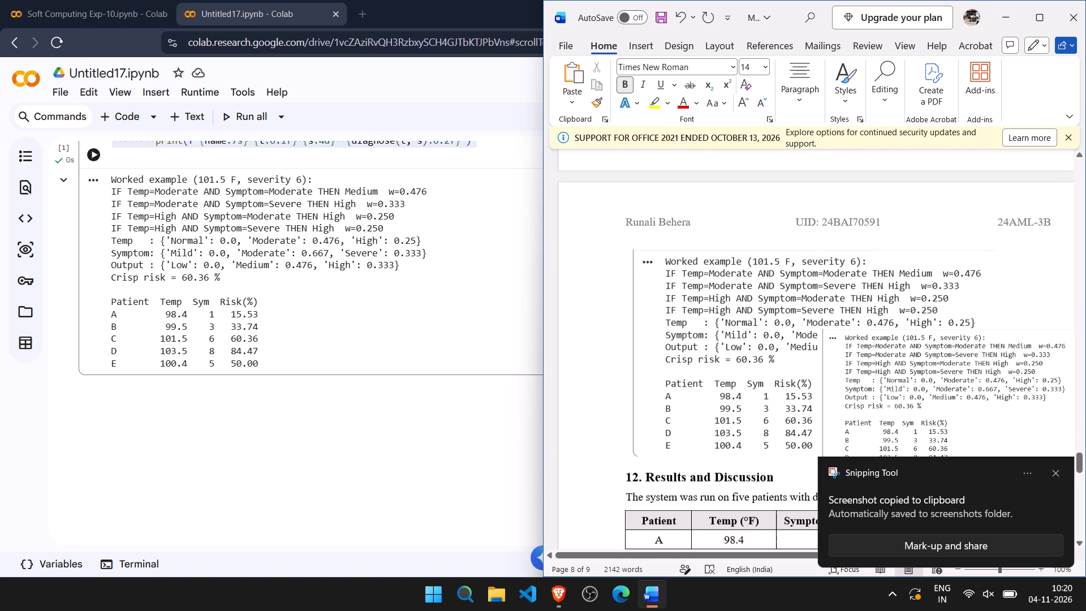
# Scale the pasted output screenshot down proportionally so it fits at the bottom of page 7.
pyautogui.click(722, 352)
pyautogui.moveTo(624, 247); pyautogui.dragTo(656, 280)
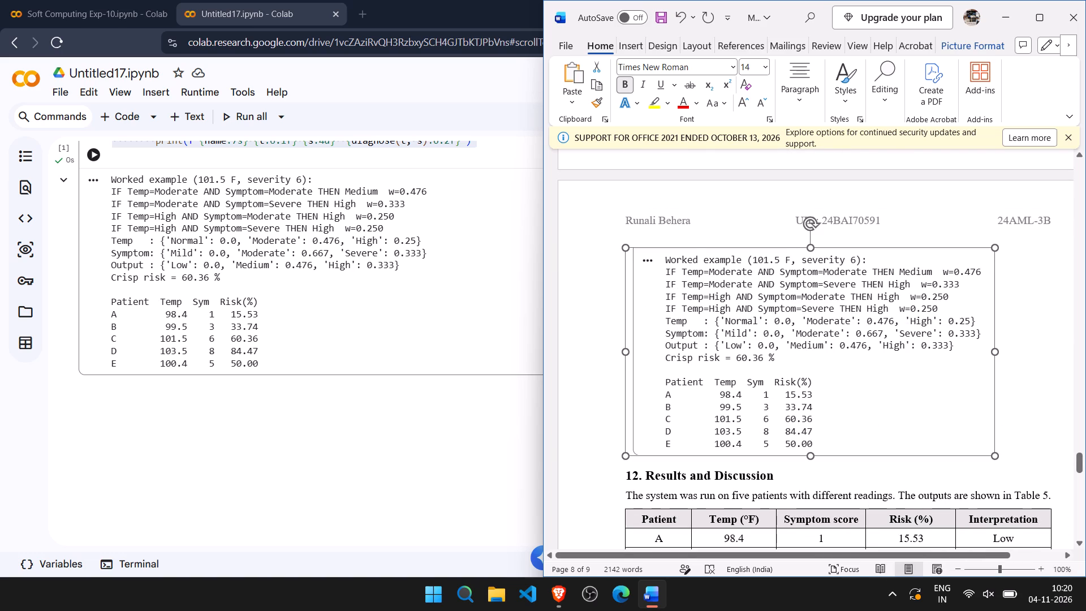
pyautogui.moveTo(656, 280); pyautogui.dragTo(714, 355)
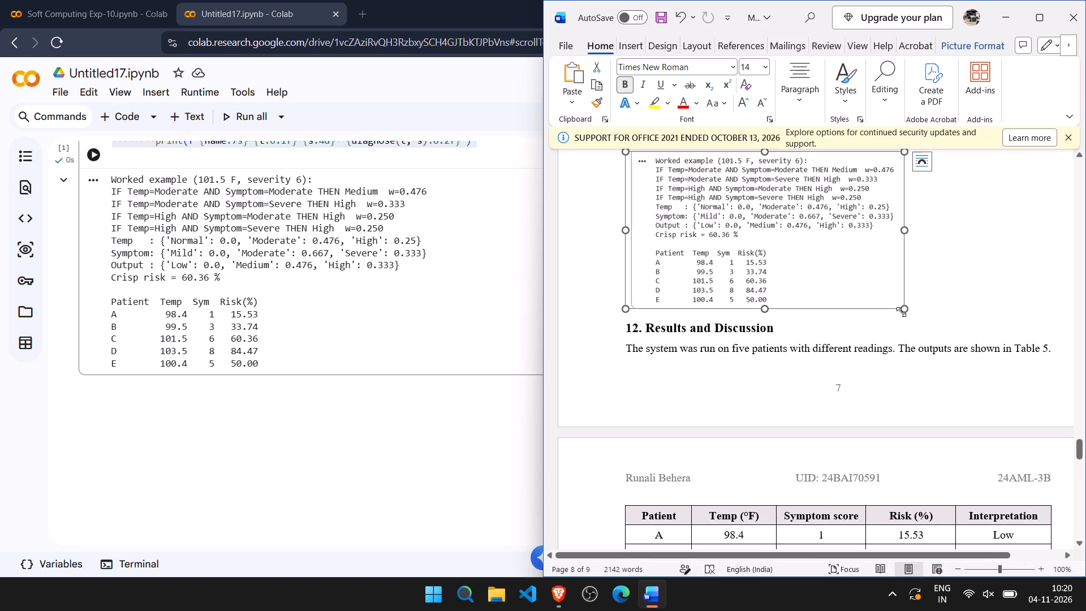
pyautogui.moveTo(904, 308); pyautogui.dragTo(921, 340)
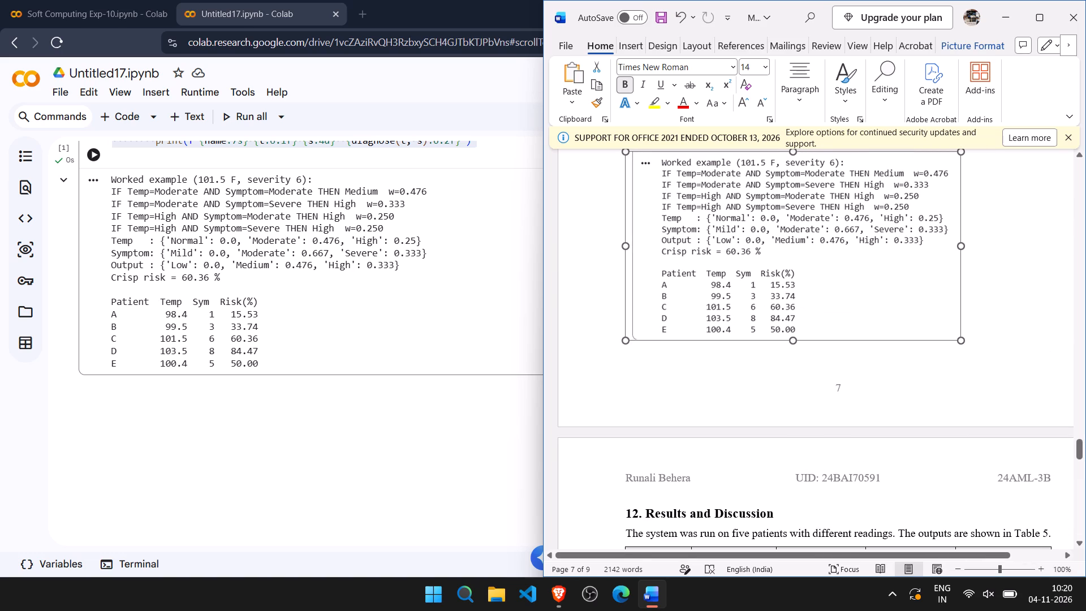
# Maximize the Word window and renumber the Results and Discussion heading as 13.
pyautogui.scroll(-1, 899, 375)
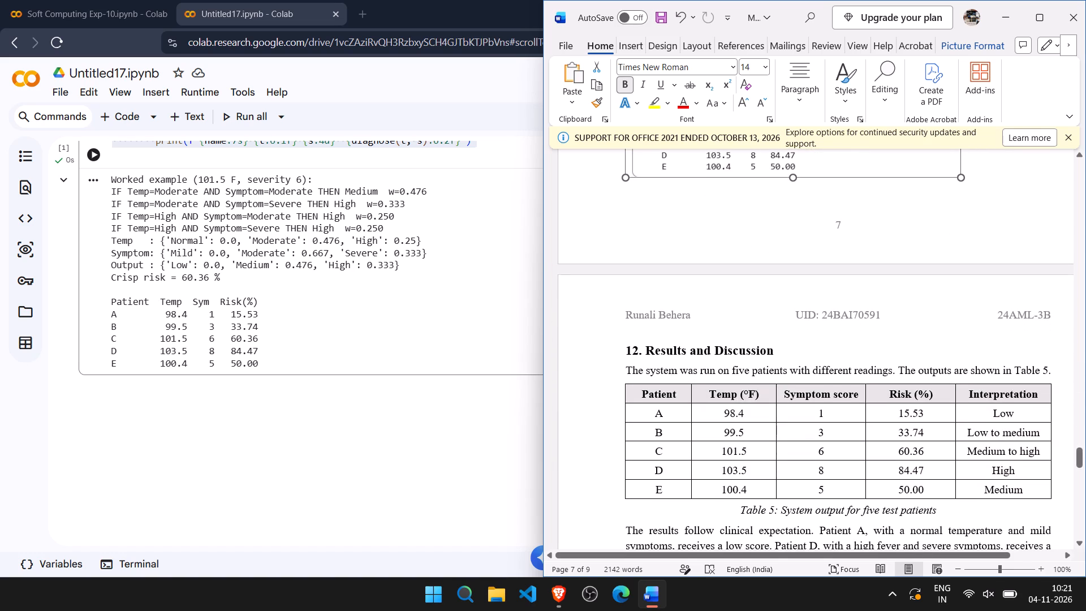
pyautogui.scroll(-1, 899, 375)
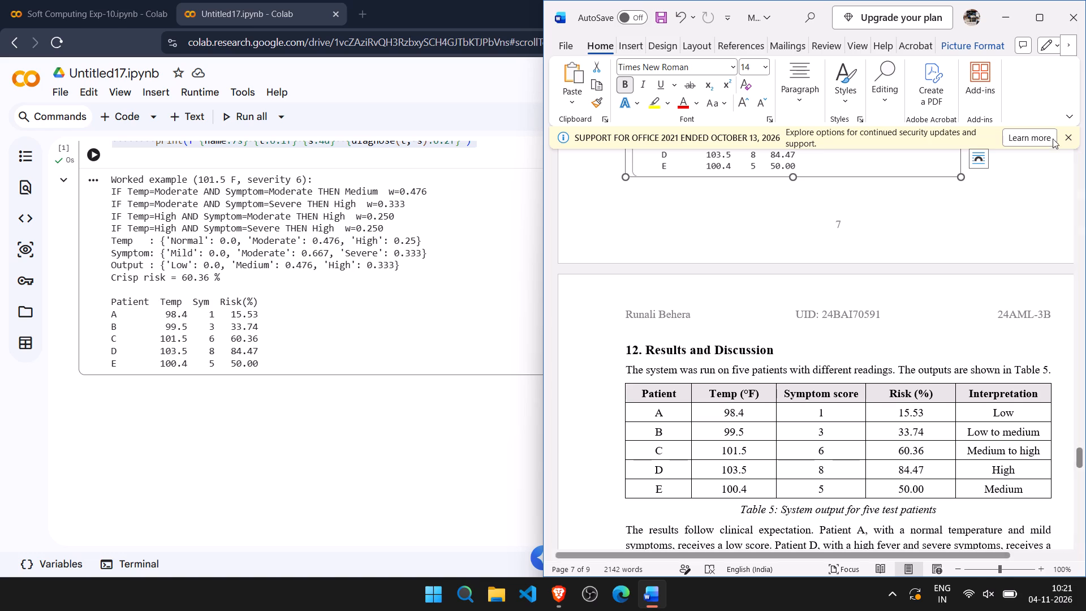
pyautogui.click(1045, 8)
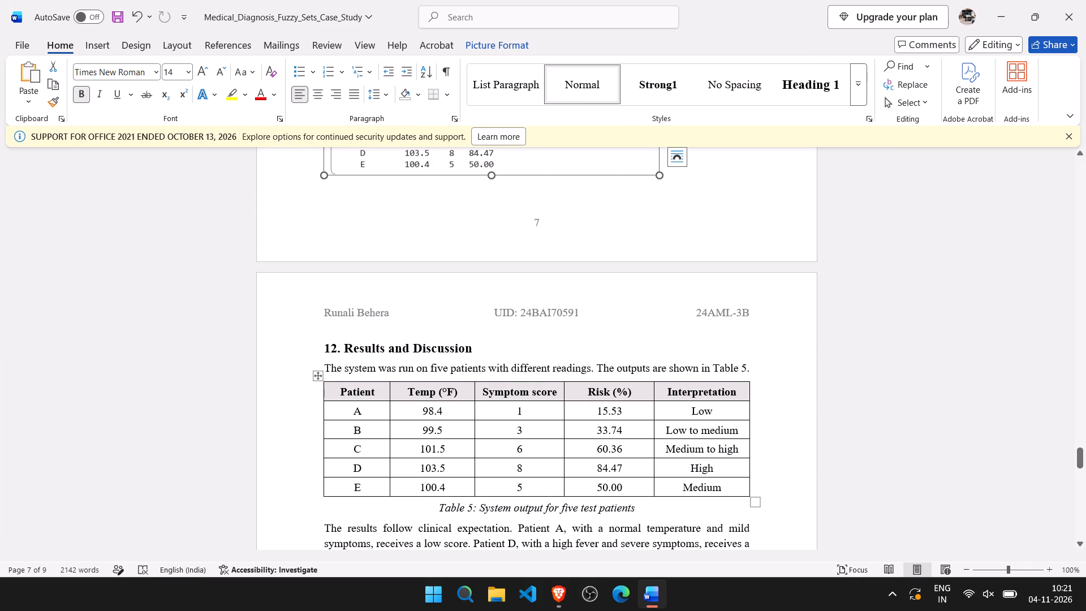
pyautogui.click(339, 350)
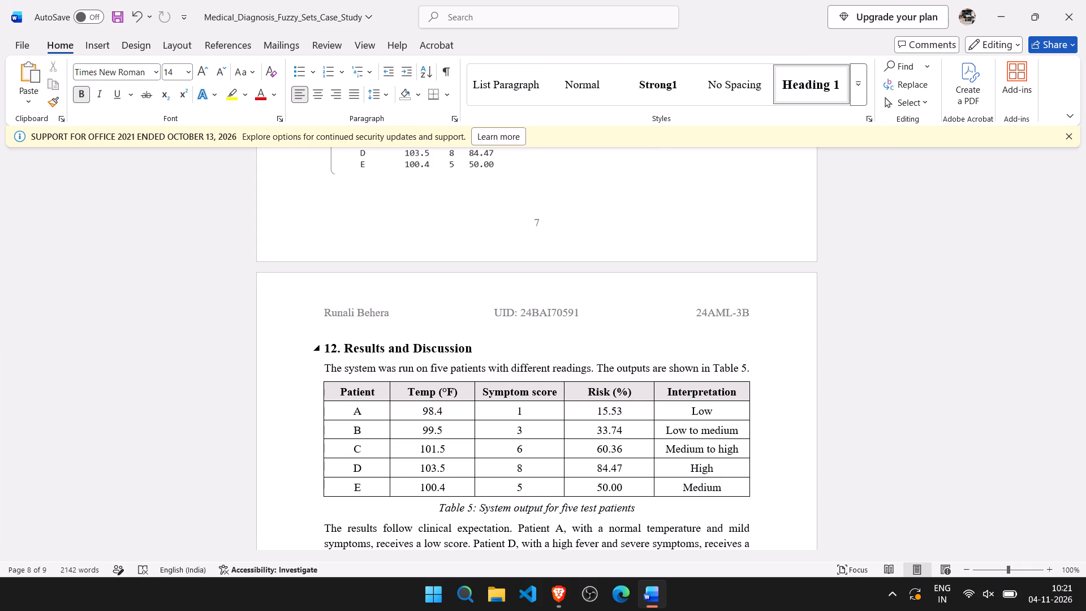
pyautogui.press('Left')
pyautogui.press('BackSpace')
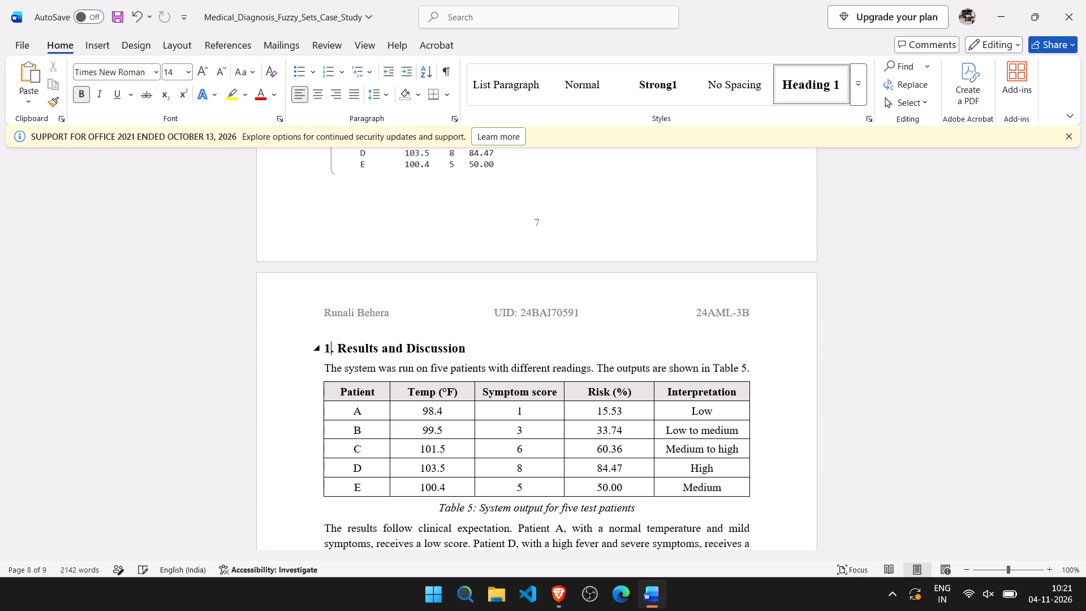
pyautogui.press('3')
pyautogui.scroll(-1, 339, 350)
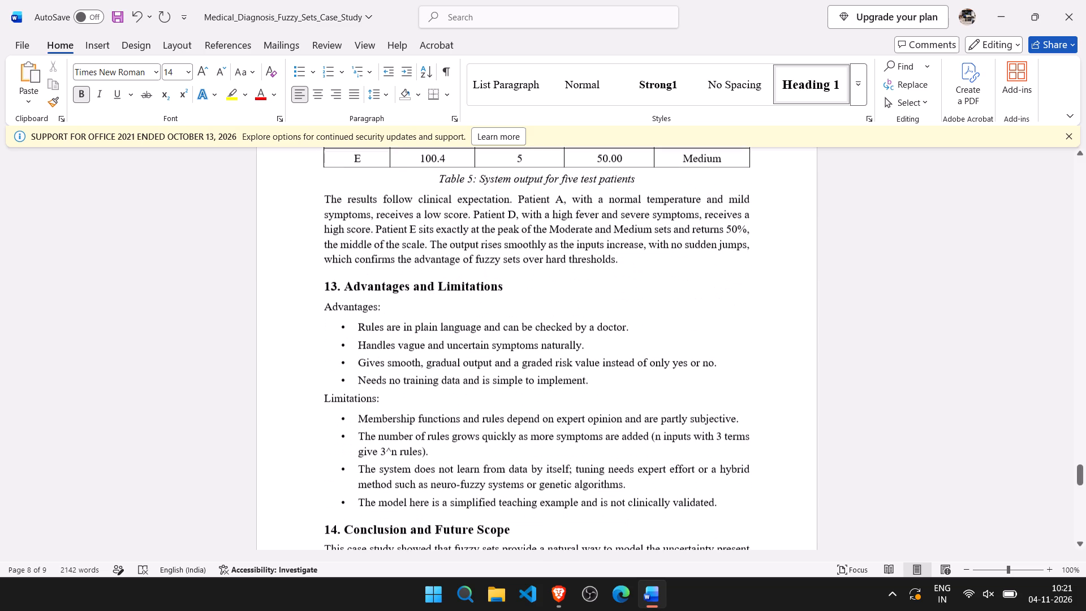
# Renumber the Advantages and Limitations, Conclusion and Future Scope, and References headings as 14, 15 and 16.
pyautogui.click(337, 286)
pyautogui.press('BackSpace')
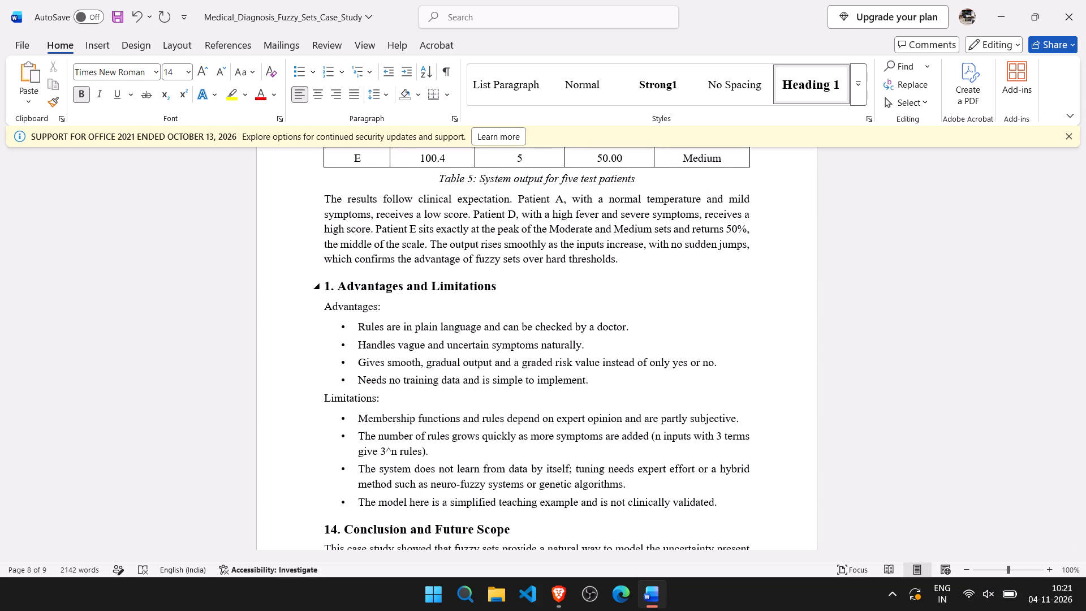
pyautogui.press('4')
pyautogui.scroll(-2, 337, 286)
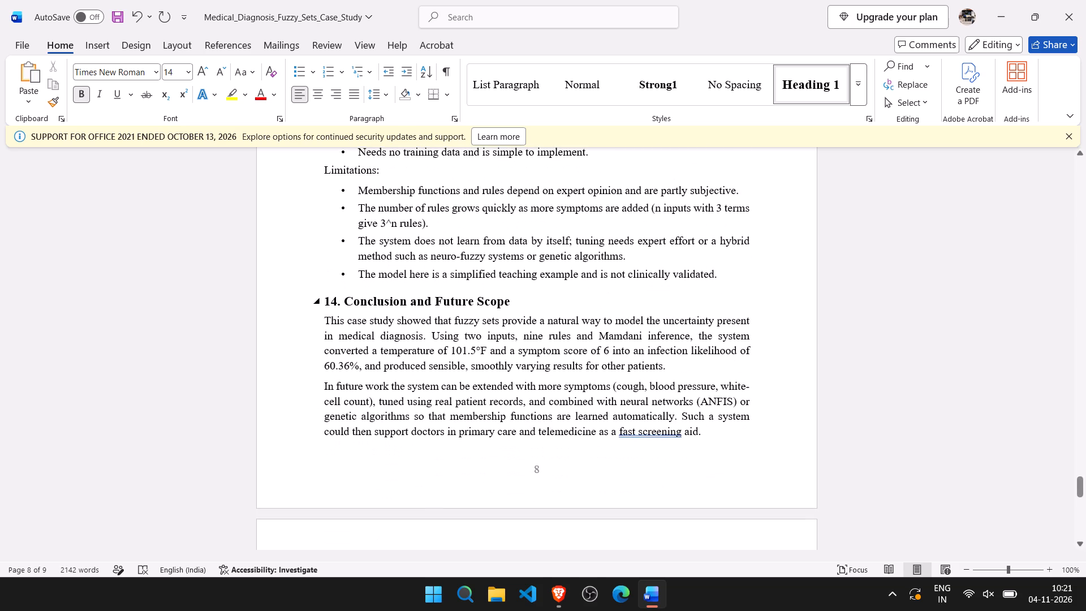
pyautogui.click(336, 302)
pyautogui.press('BackSpace')
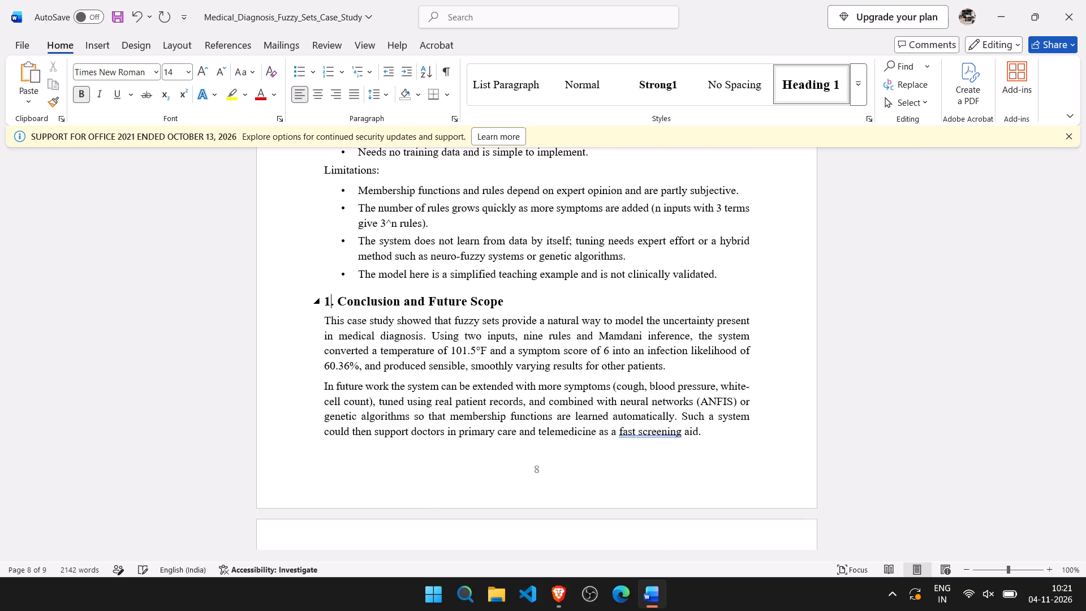
pyautogui.press('5')
pyautogui.scroll(-1, 336, 302)
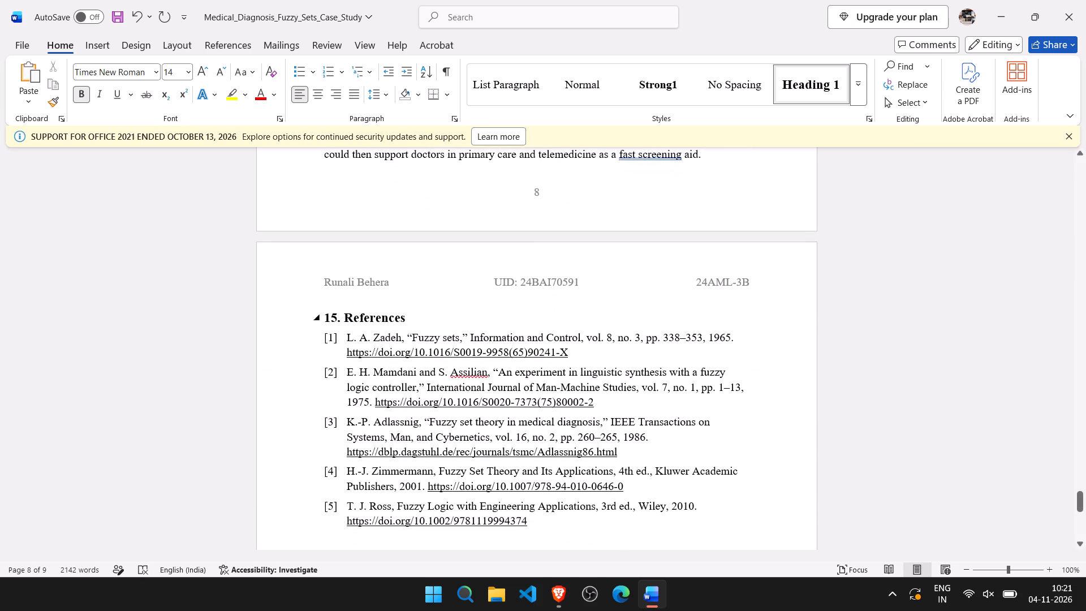
pyautogui.click(337, 317)
pyautogui.press('BackSpace')
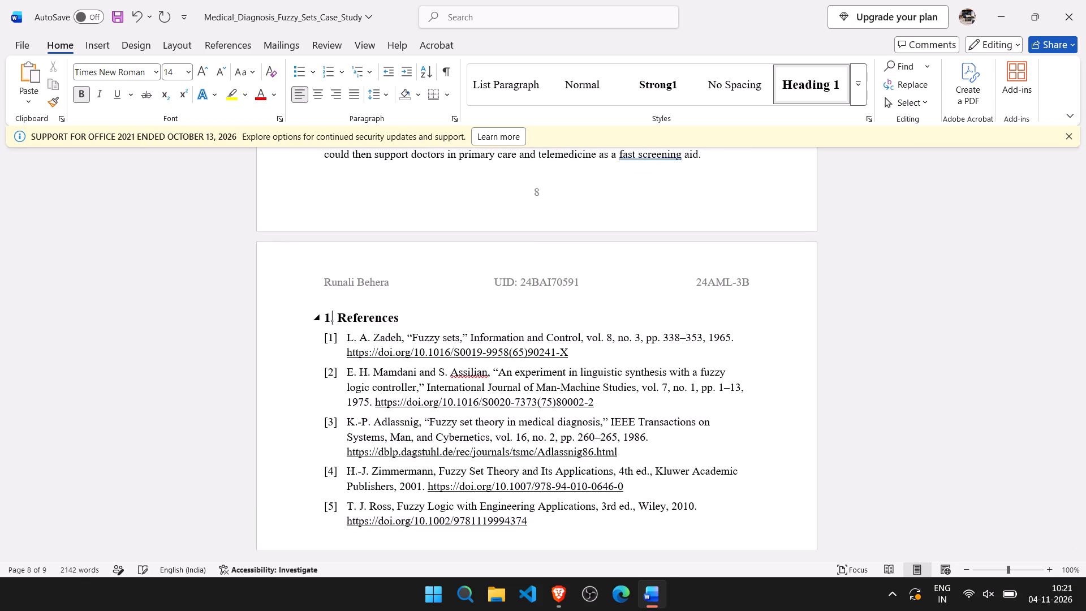
pyautogui.press('6')
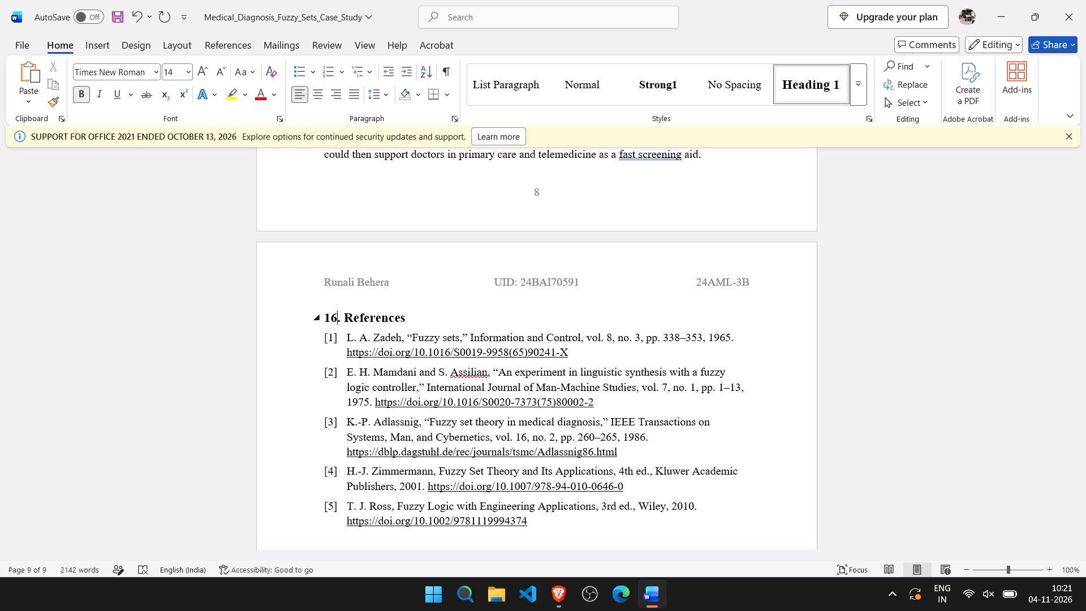
# Review the whole report from the cover page through the code and output sections to the references.
pyautogui.scroll(18, 337, 317)
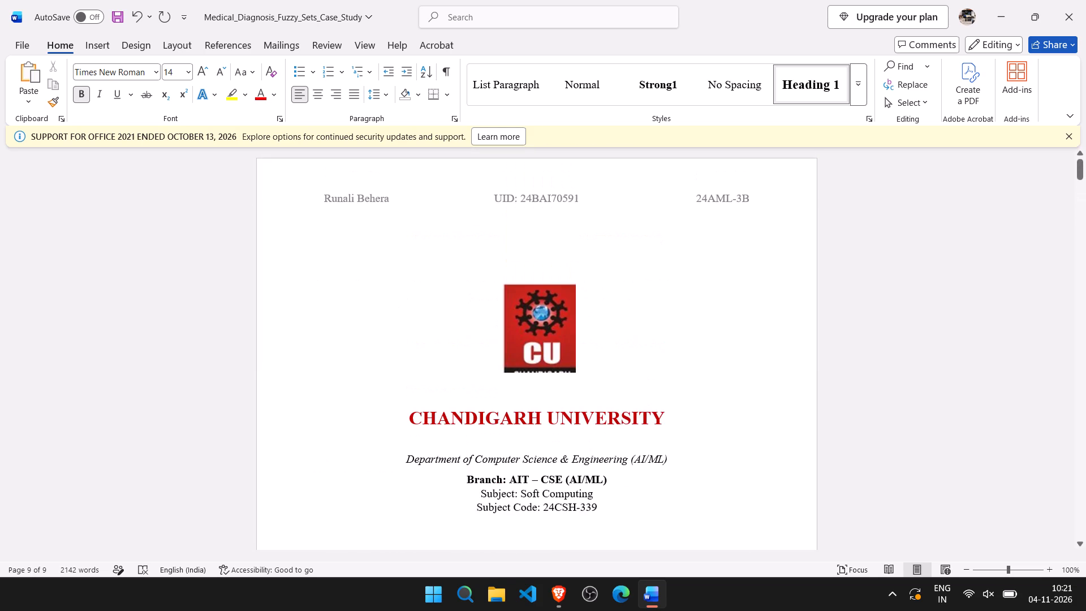
pyautogui.scroll(-1, 337, 317)
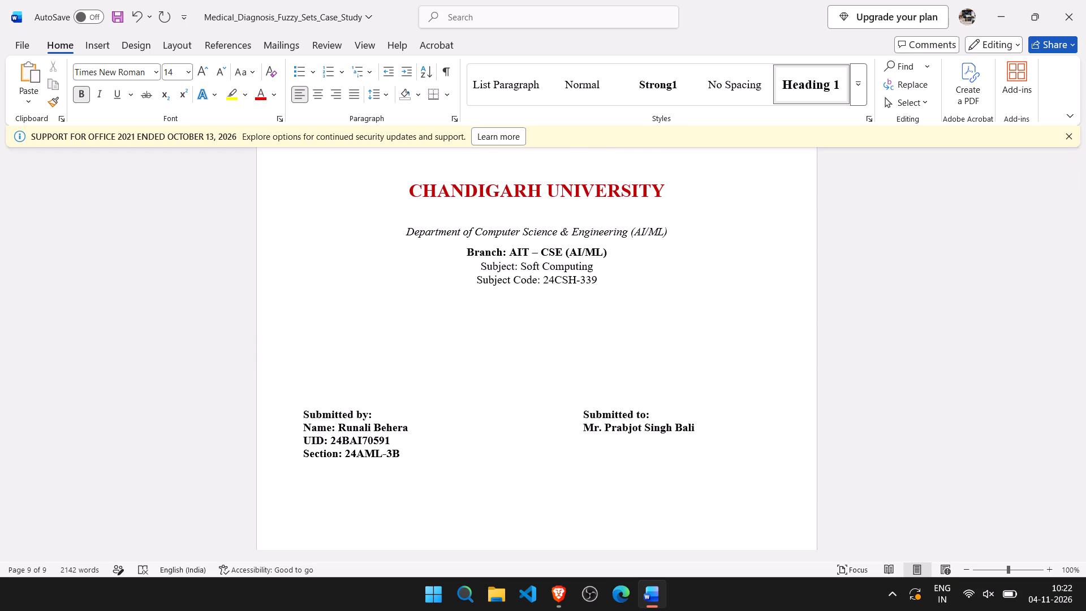
pyautogui.scroll(-2, 337, 317)
pyautogui.scroll(-3, 674, 457)
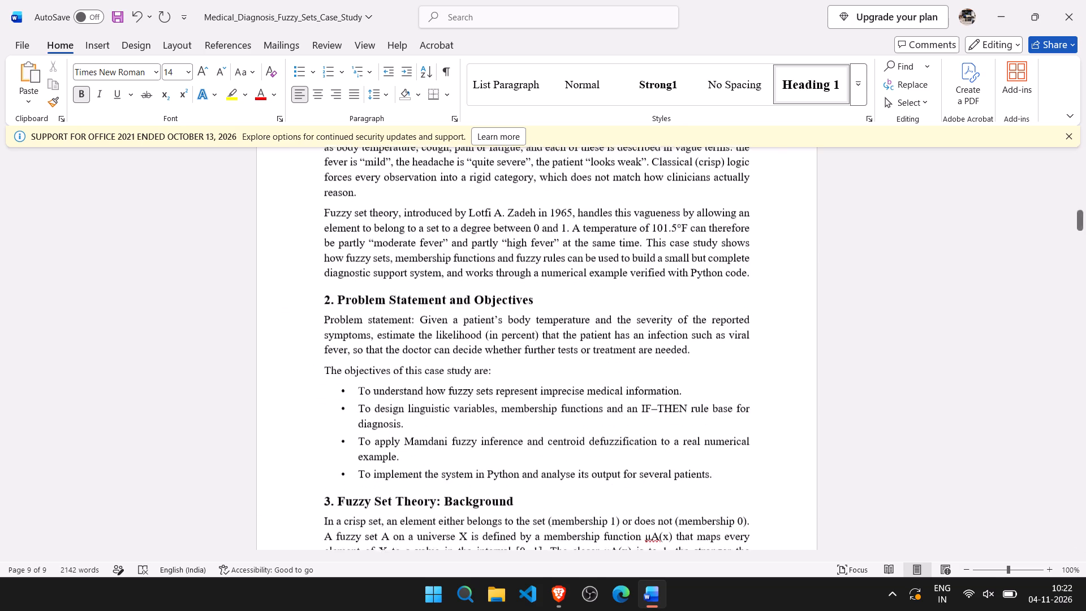
pyautogui.scroll(-2, 674, 457)
pyautogui.scroll(2, 674, 457)
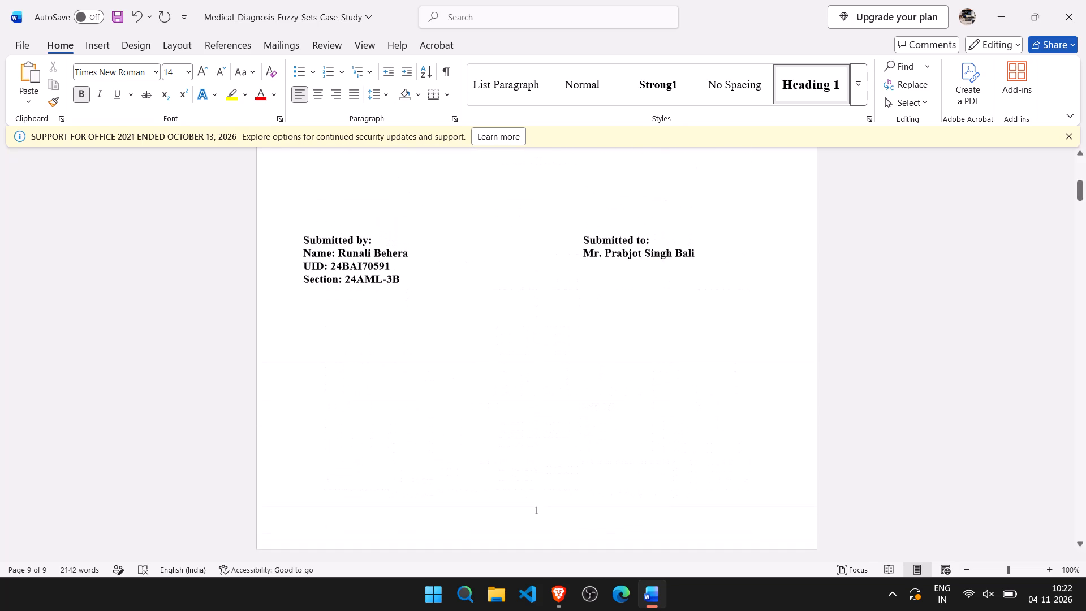
pyautogui.scroll(2, 674, 457)
pyautogui.scroll(-2, 674, 457)
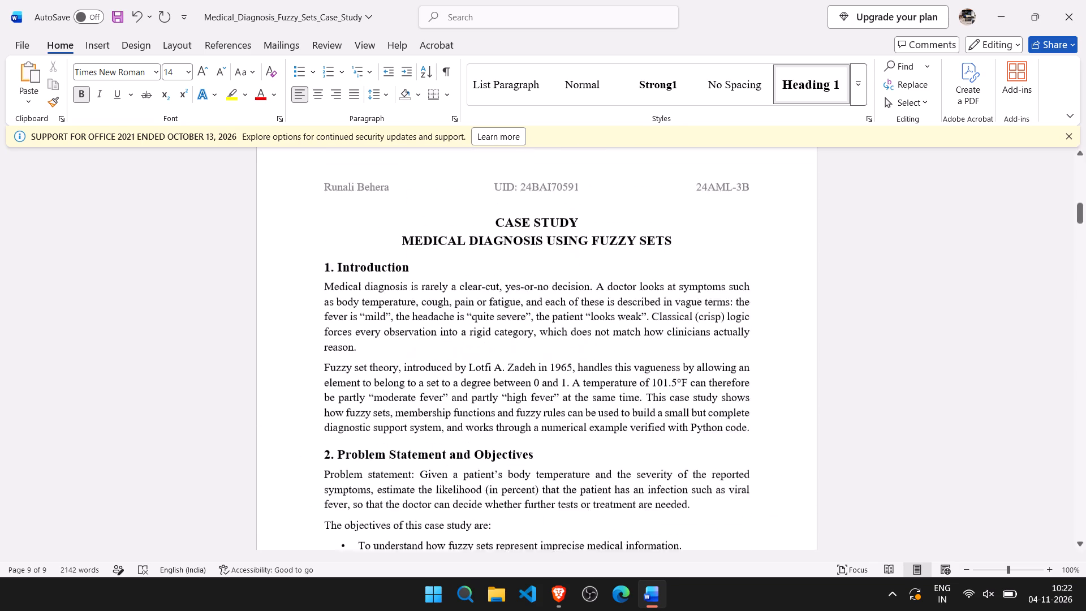
pyautogui.scroll(-2, 674, 457)
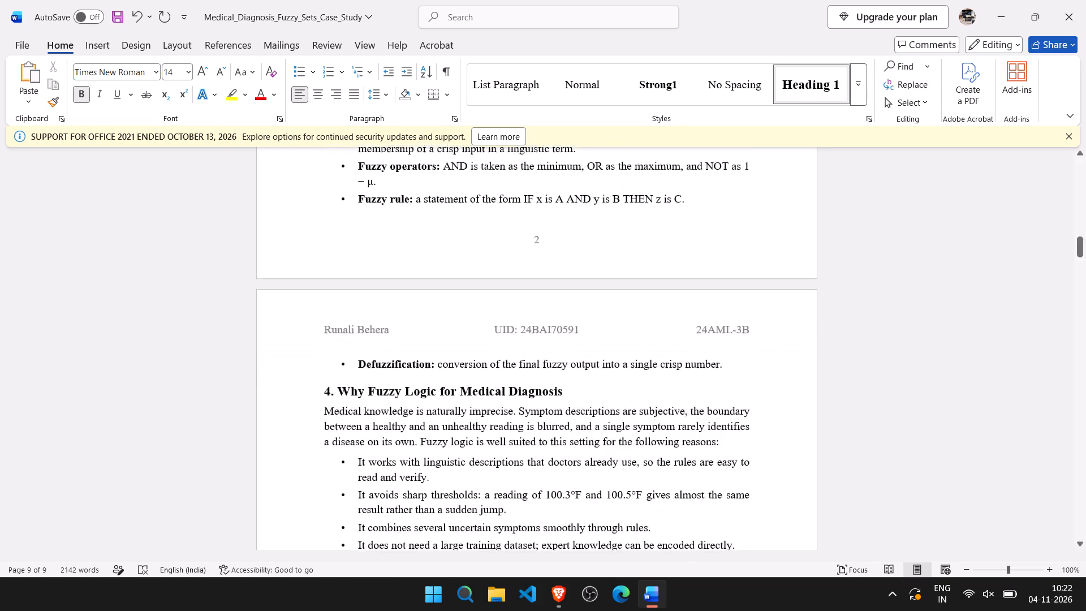
pyautogui.scroll(-2, 674, 457)
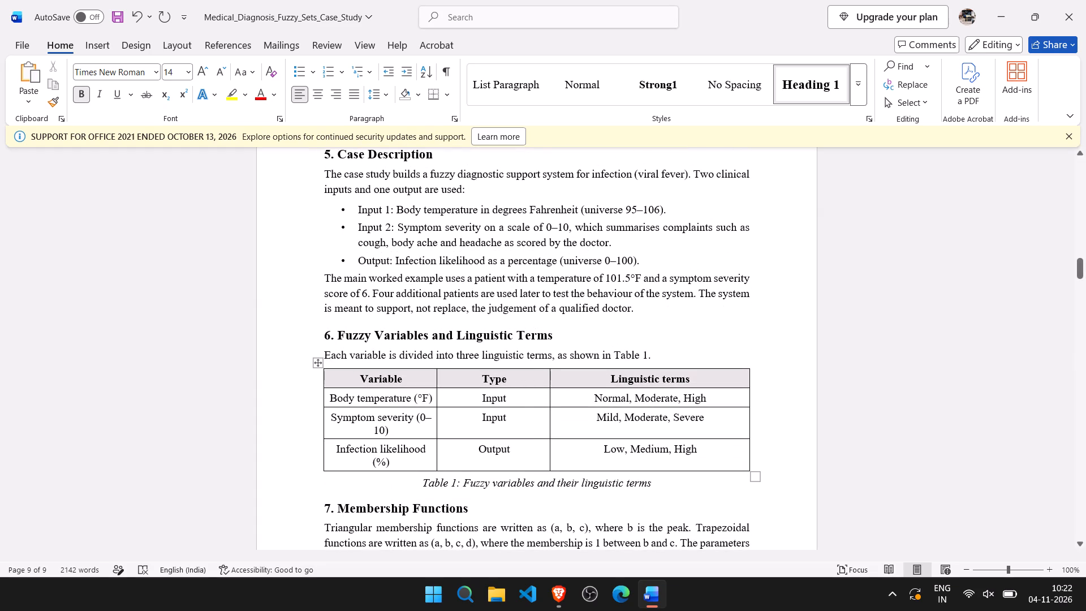
pyautogui.scroll(-12, 652, 442)
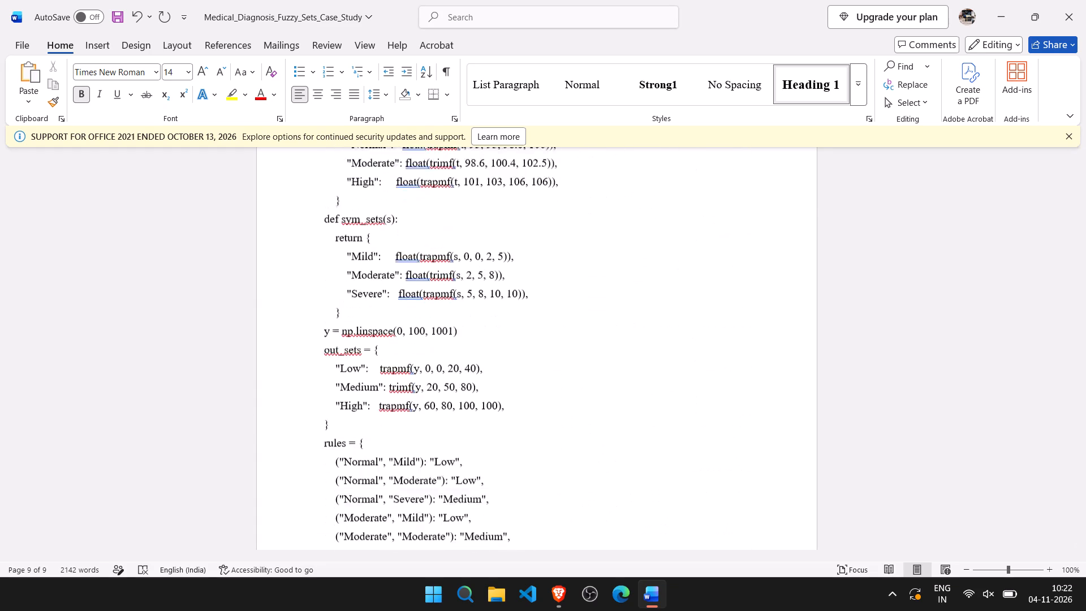
pyautogui.scroll(-9, 652, 442)
pyautogui.scroll(5, 652, 442)
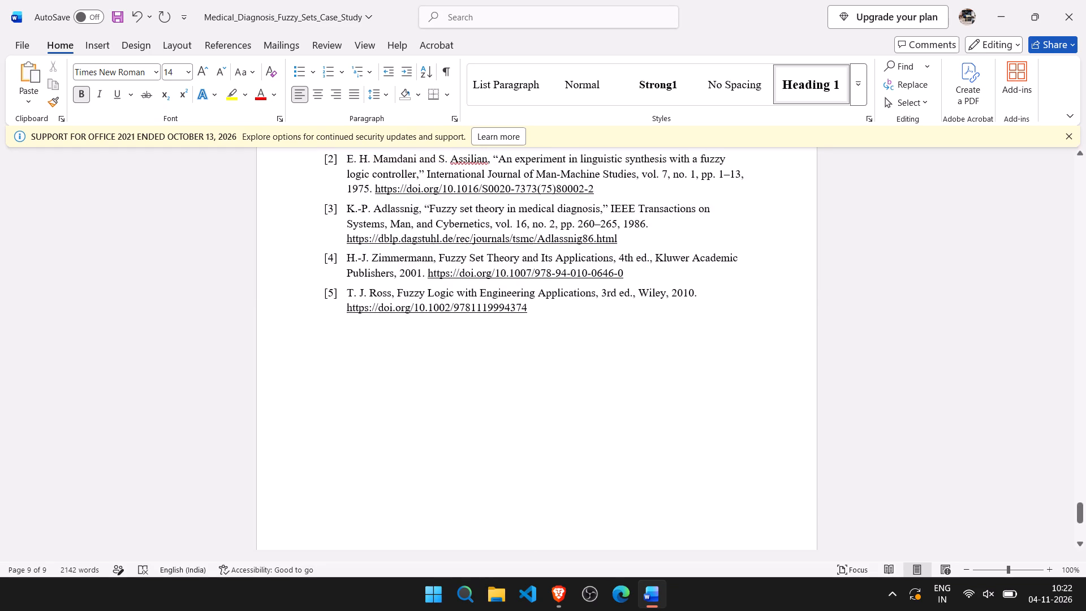
pyautogui.scroll(12, 652, 442)
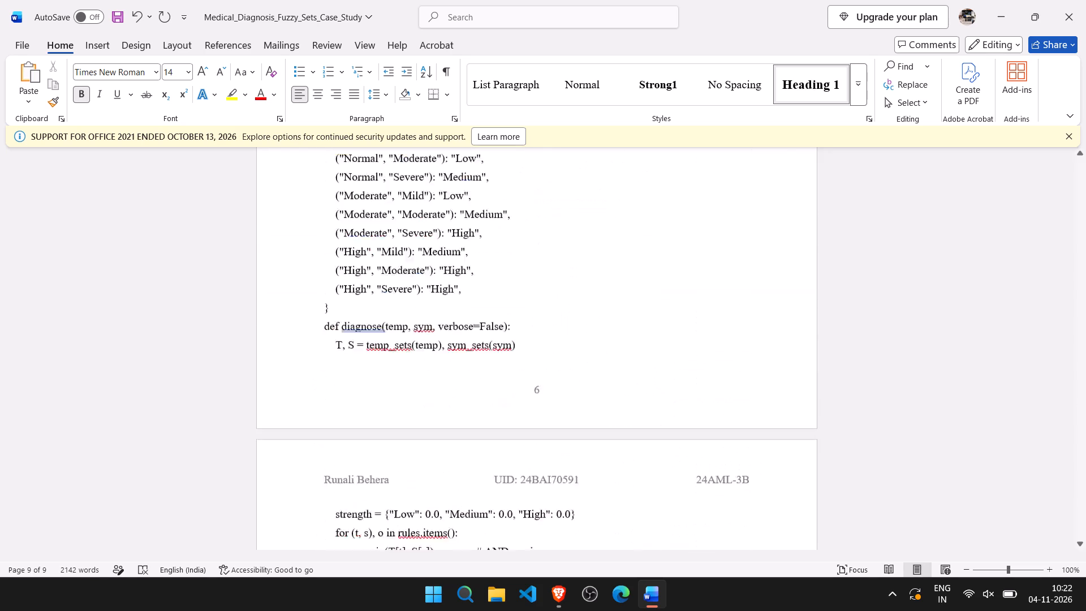
pyautogui.scroll(5, 652, 442)
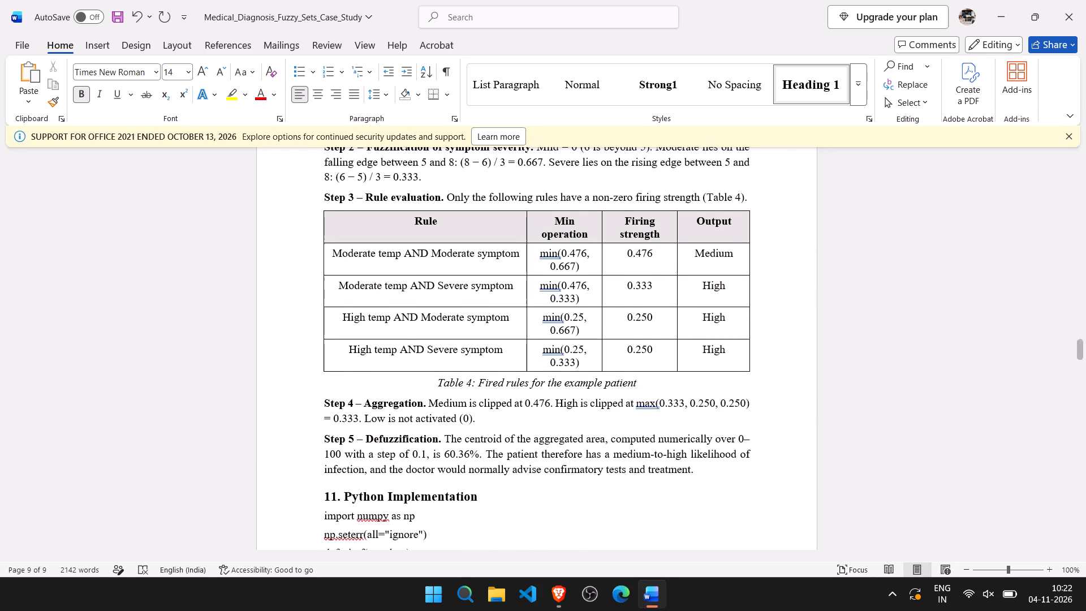
pyautogui.scroll(20, 652, 442)
pyautogui.scroll(11, 652, 442)
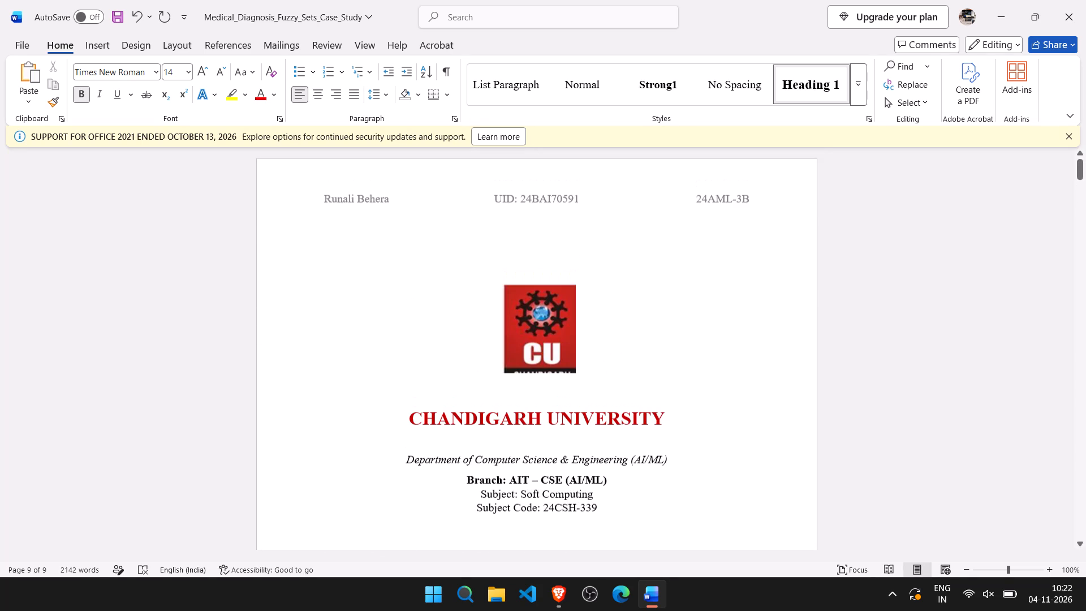
# Move the Submitted by / Submitted to table slightly lower on the cover page and check the page layout.
pyautogui.scroll(-2, 538, 385)
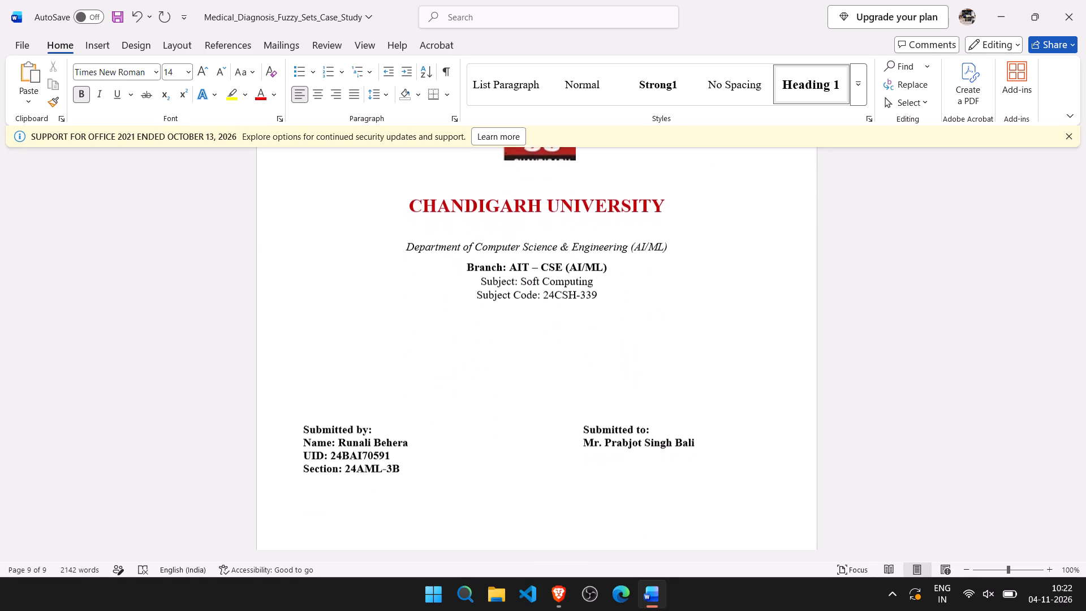
pyautogui.scroll(-1, 538, 385)
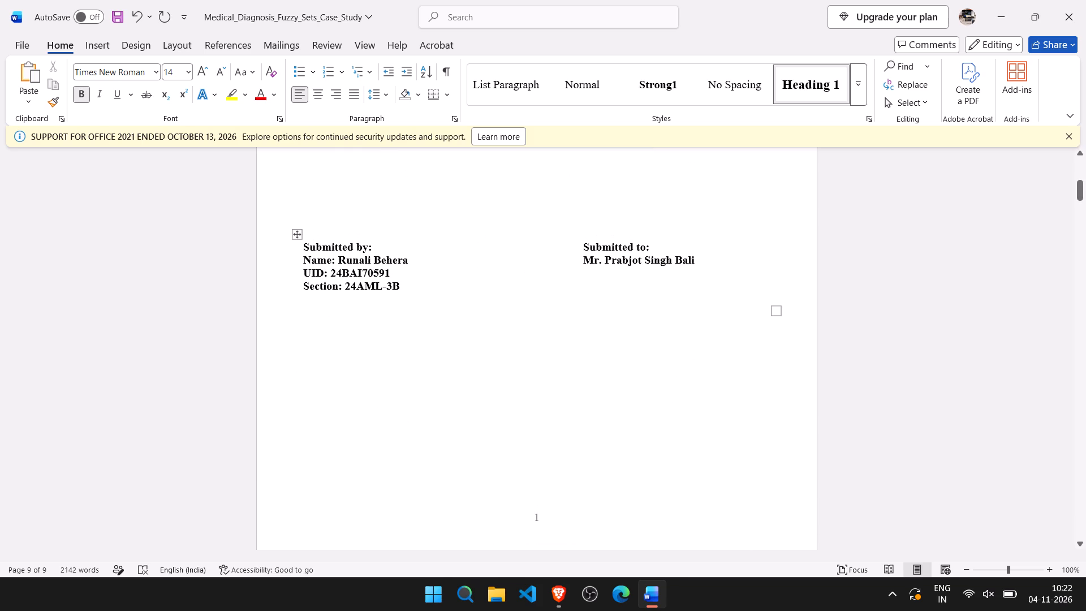
pyautogui.moveTo(297, 232); pyautogui.dragTo(295, 257)
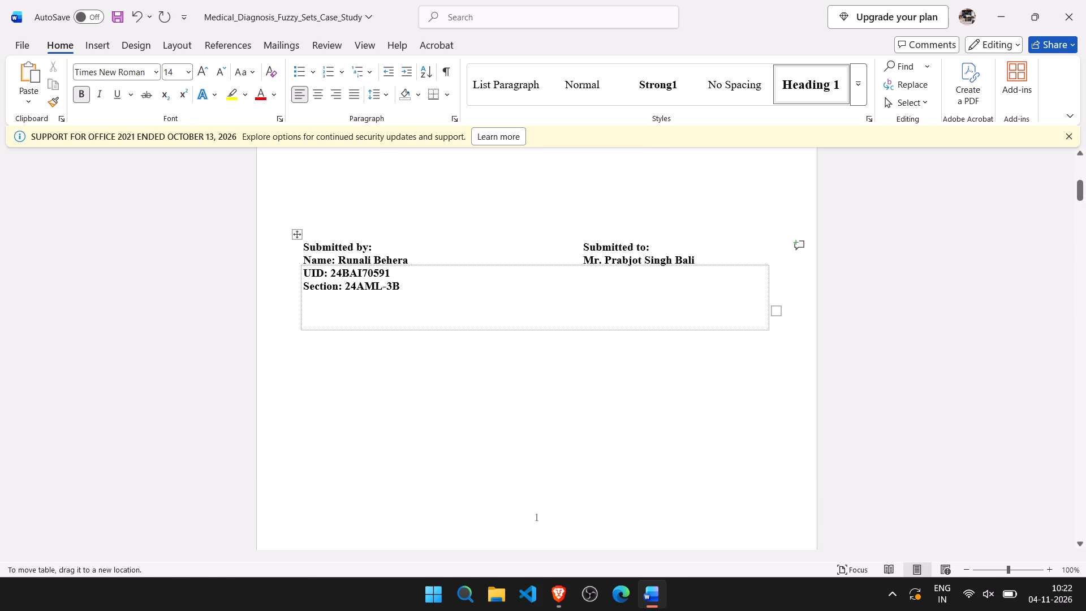
pyautogui.moveTo(295, 257); pyautogui.dragTo(294, 257)
pyautogui.scroll(1, 456, 259)
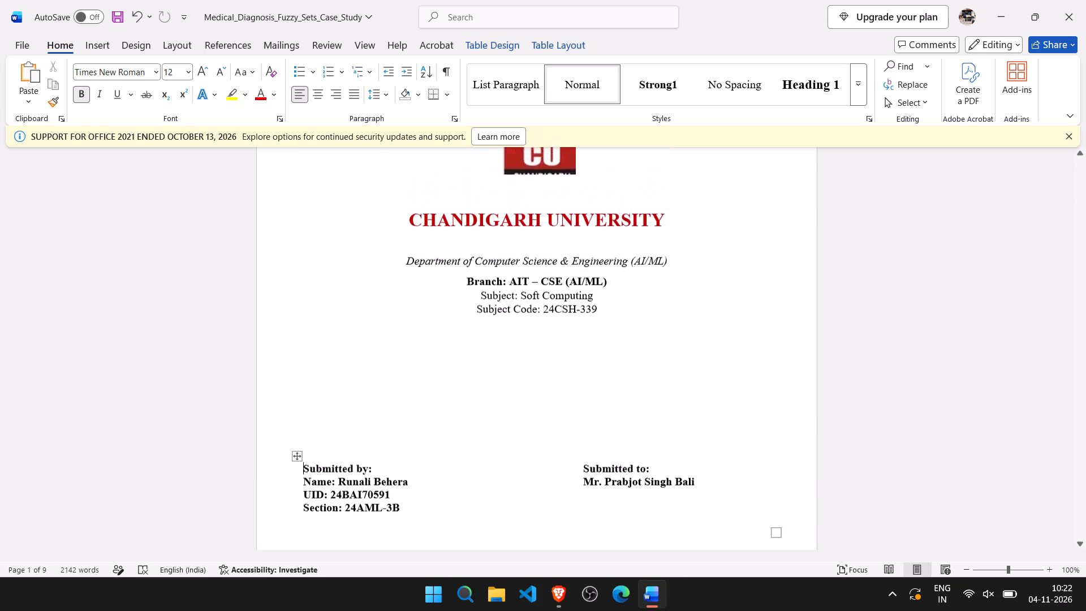
pyautogui.scroll(-1, 456, 259)
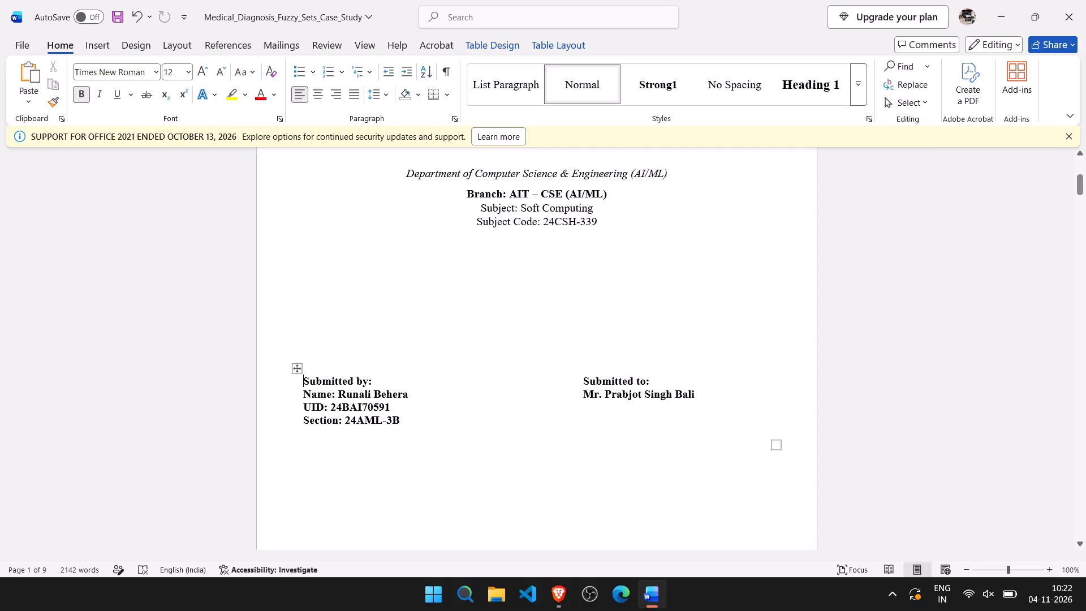
pyautogui.scroll(1, 303, 246)
pyautogui.keyDown('ctrl'); pyautogui.scroll(-2, 506, 330); pyautogui.keyUp('ctrl')
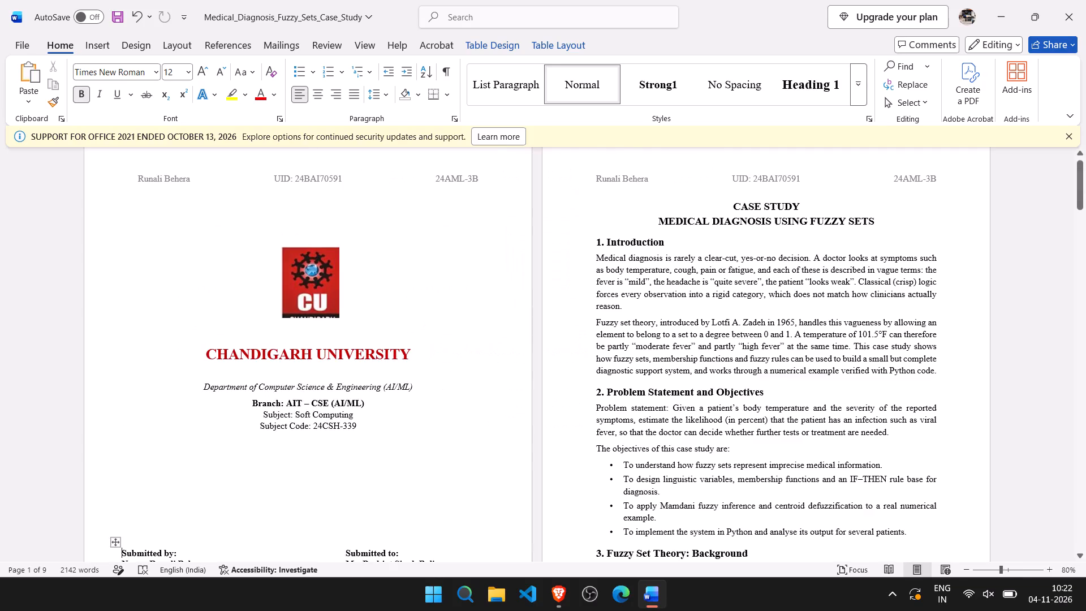
# Start saving a copy of the report in the Downloads folder and clear the suggested file name.
pyautogui.click(18, 48)
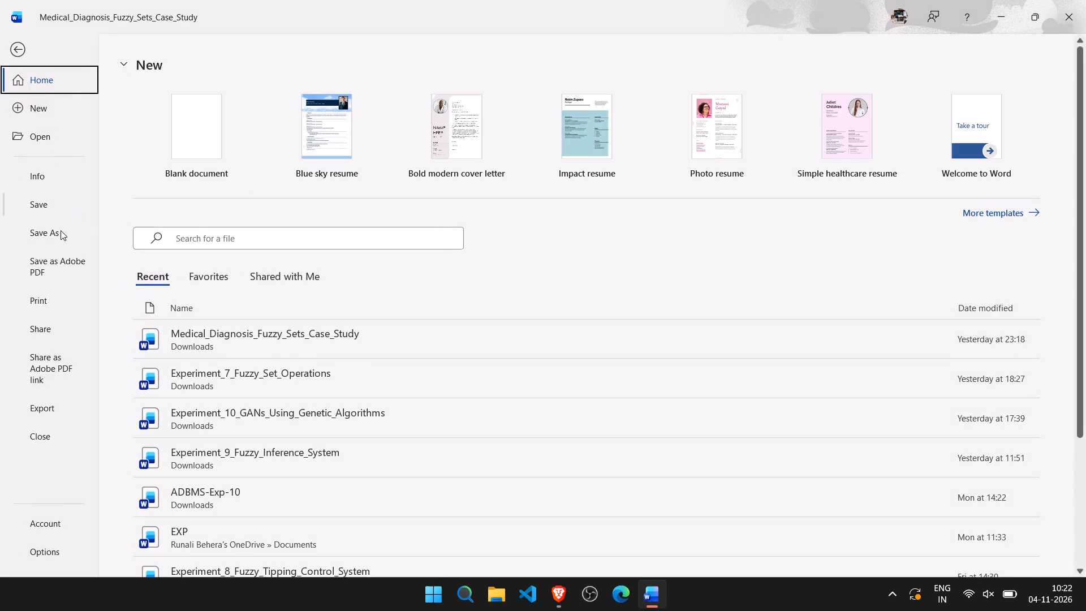
pyautogui.click(42, 229)
pyautogui.click(455, 163)
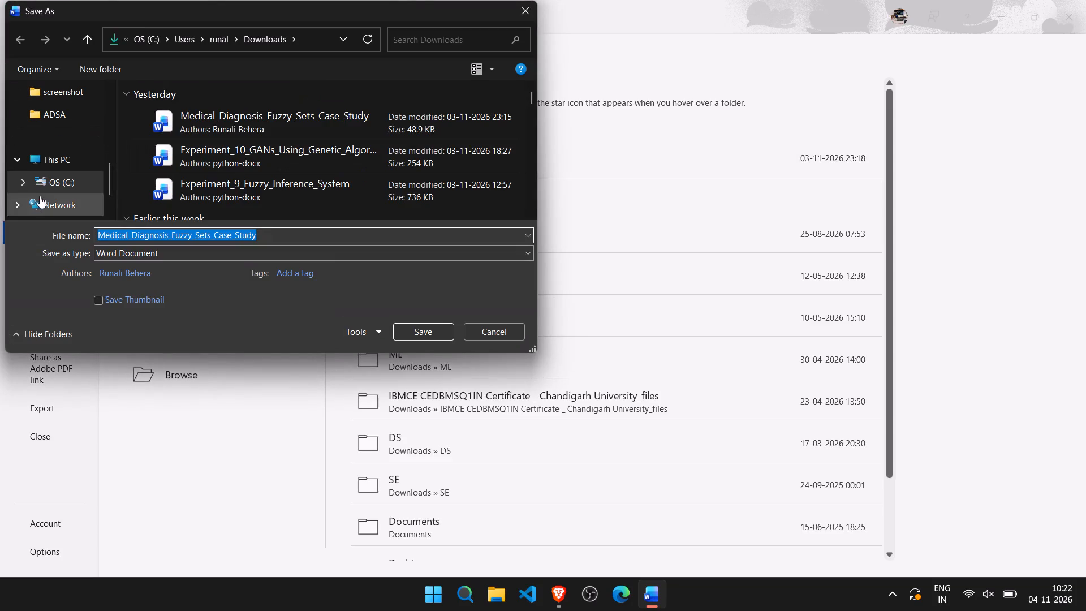
pyautogui.scroll(3, 76, 163)
pyautogui.click(51, 187)
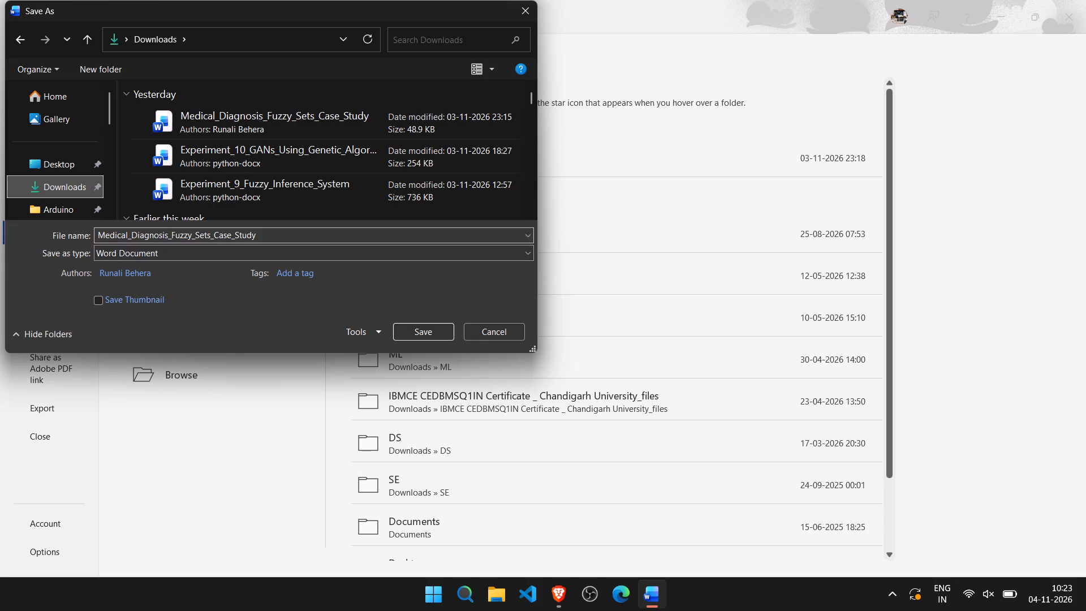
pyautogui.click(260, 236)
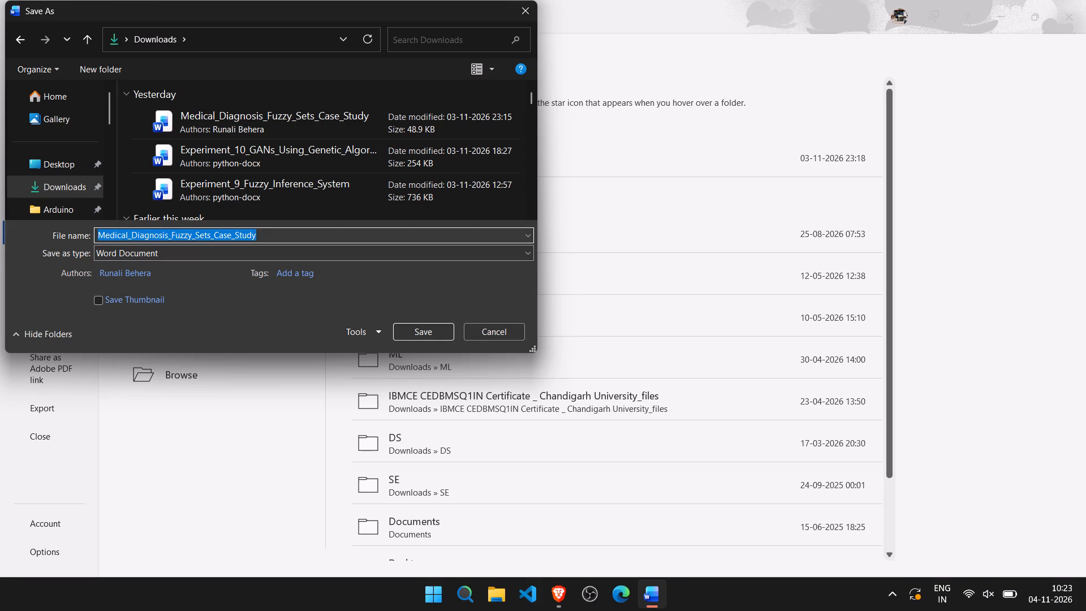
pyautogui.press('BackSpace')
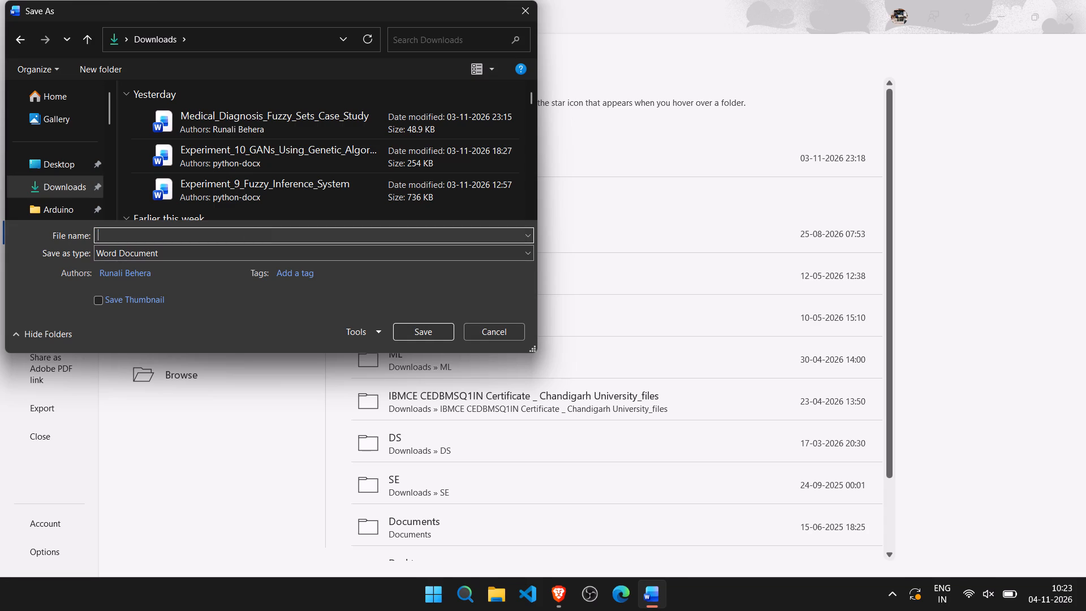
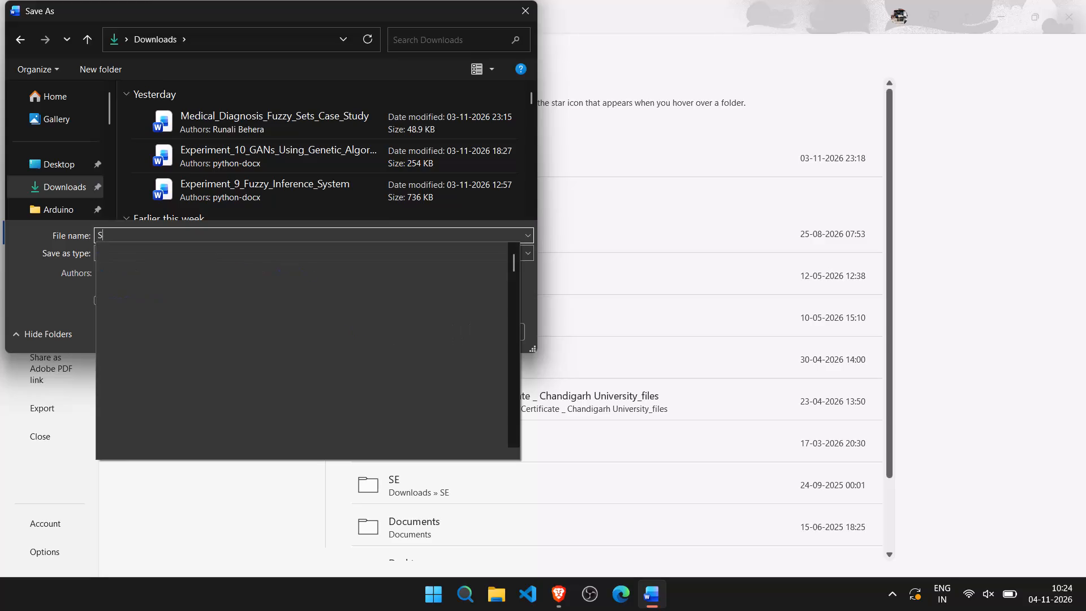
# Save the report in the Downloads folder as a PDF named Soft-Computing Case Study-1.
pyautogui.write('of')
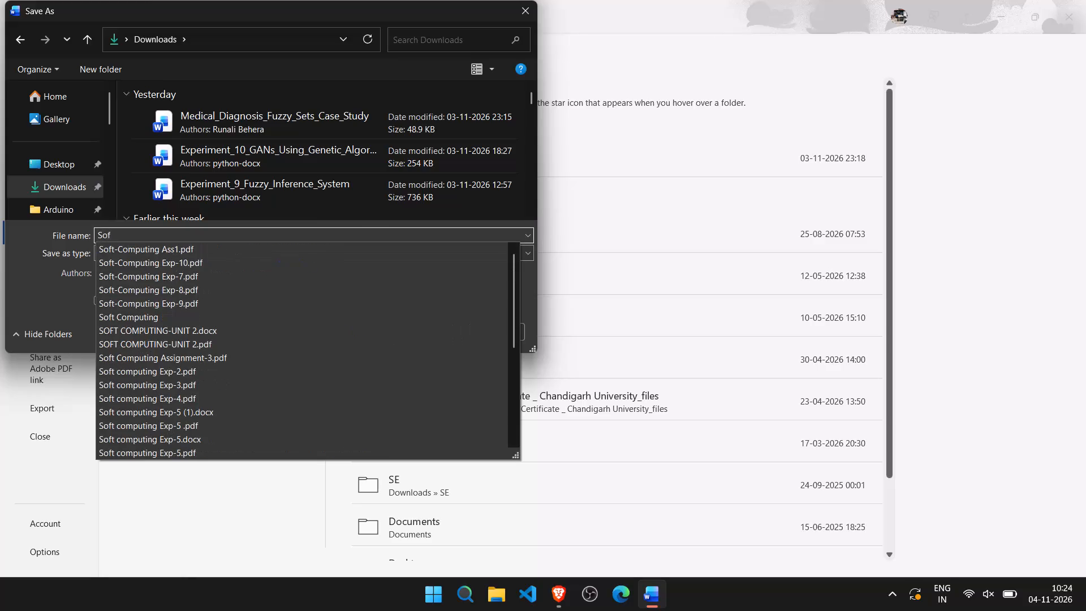
pyautogui.press('t')
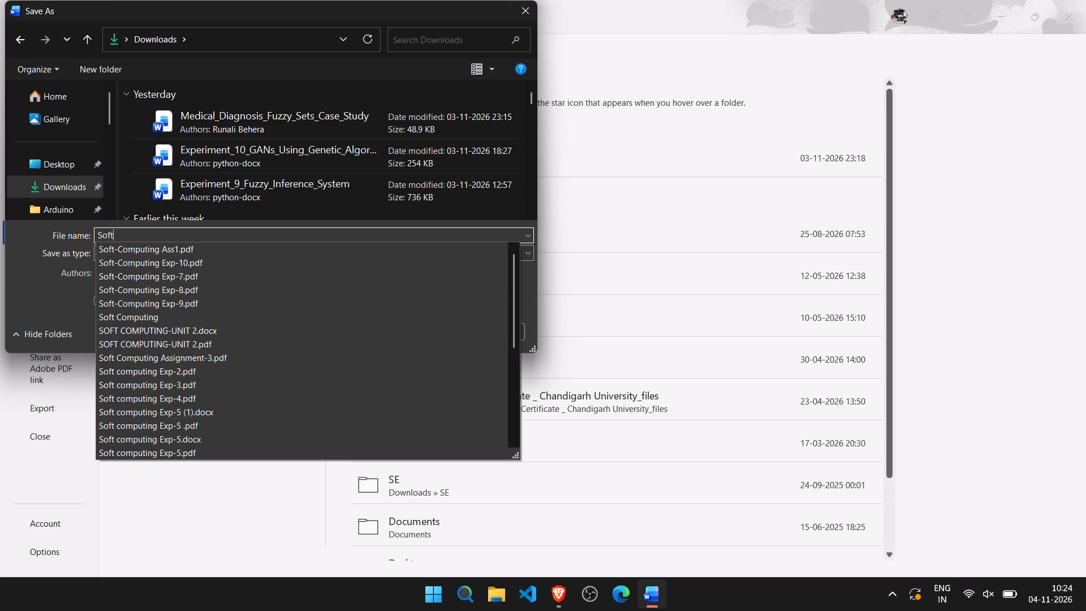
pyautogui.write('-Computig')
pyautogui.press('BackSpace')
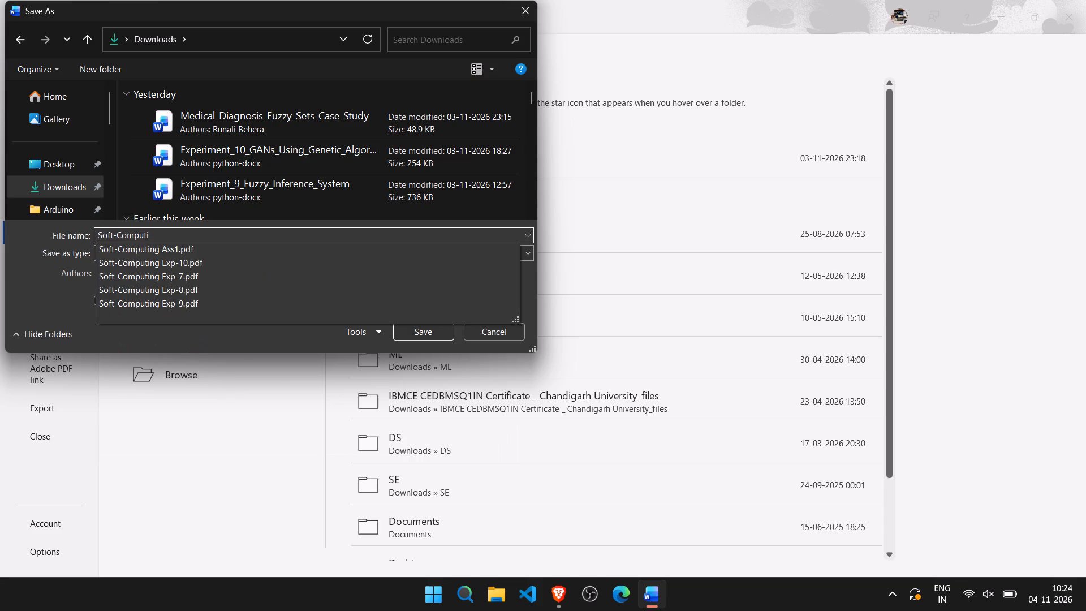
pyautogui.write('nn')
pyautogui.press('BackSpace')
pyautogui.write('g')
pyautogui.press('space')
pyautogui.write('Case Study-1')
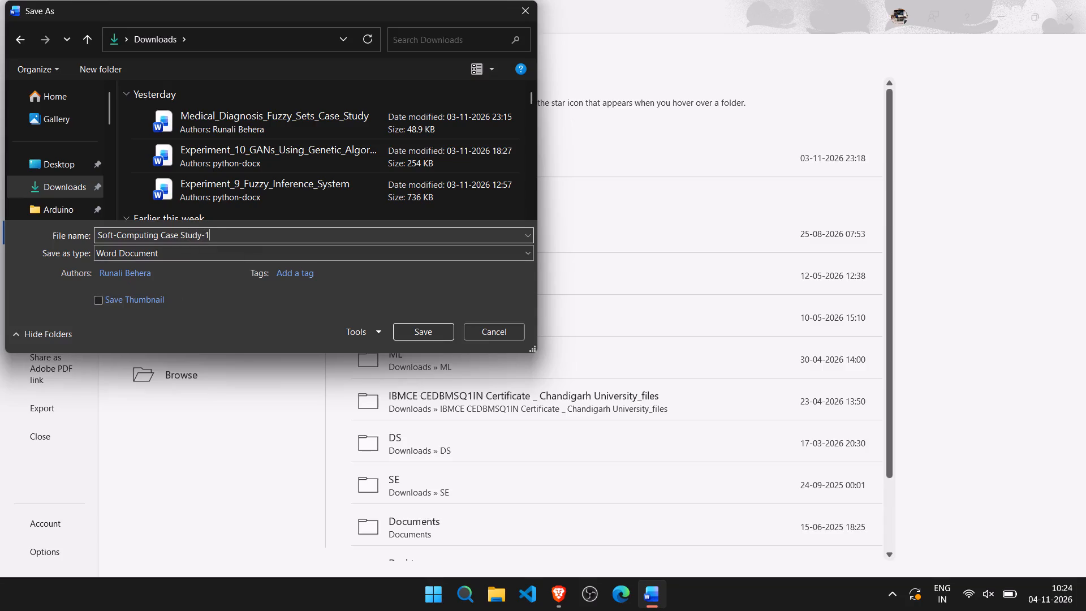
pyautogui.click(264, 251)
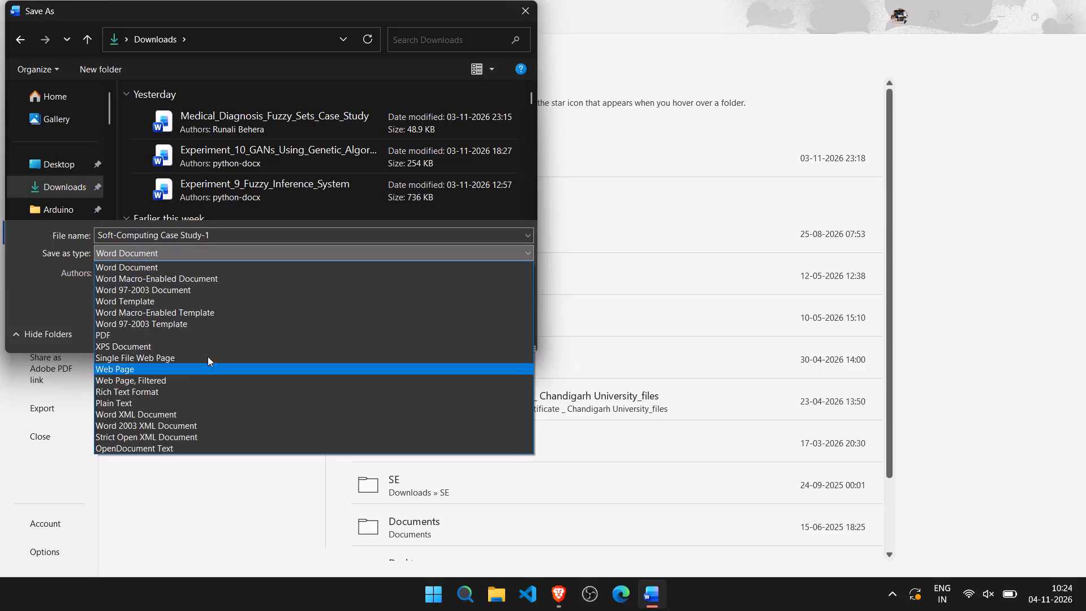
pyautogui.click(209, 333)
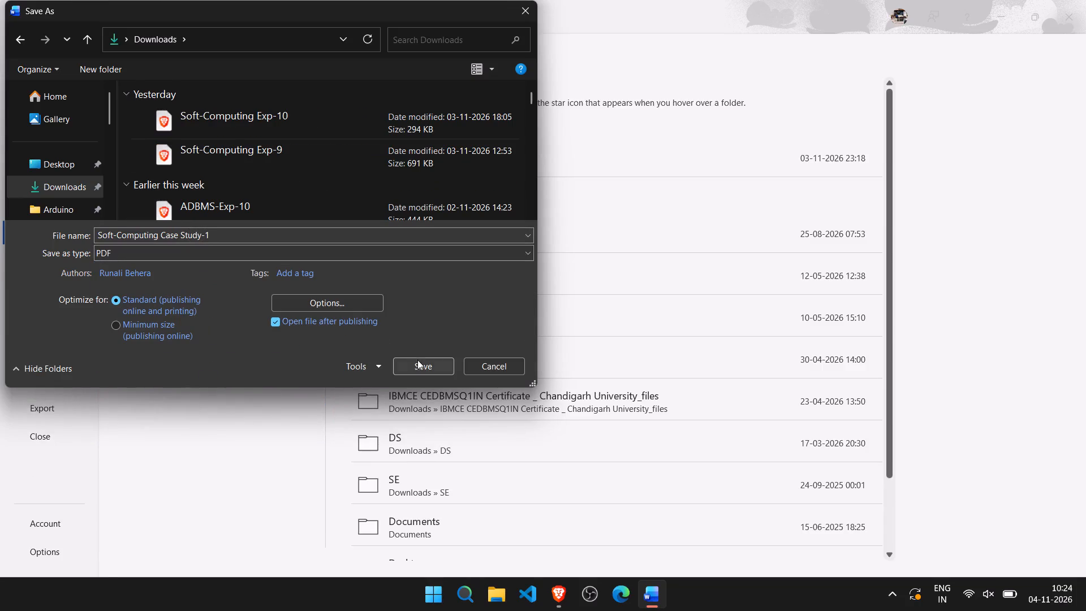
pyautogui.click(419, 367)
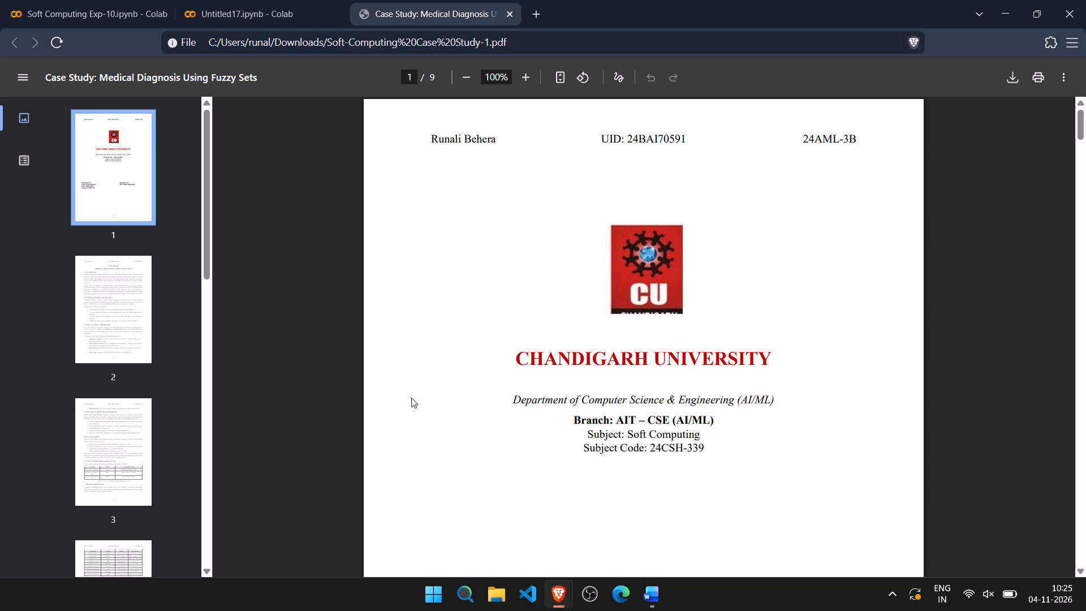
# Check the cover page of the exported PDF in the browser.
pyautogui.scroll(-3, 762, 174)
pyautogui.scroll(1, 762, 174)
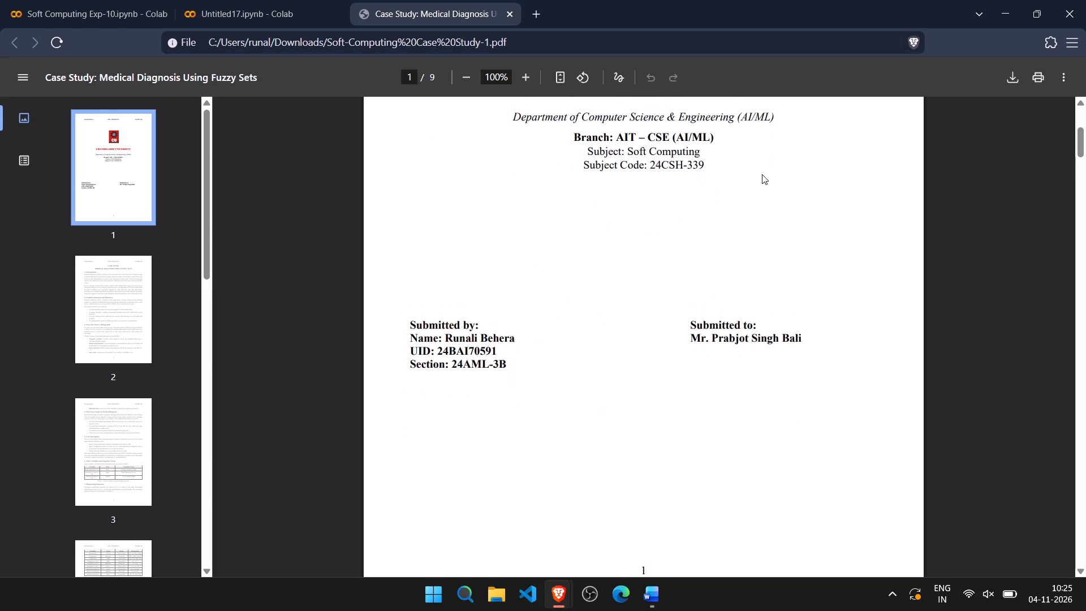
# Review the exported case study PDF from the cover page through the Python Implementation code on page 6.
pyautogui.scroll(1, 762, 174)
pyautogui.rightClick(762, 174)
pyautogui.scroll(-1, 762, 174)
pyautogui.click(645, 196)
pyautogui.scroll(-1, 645, 196)
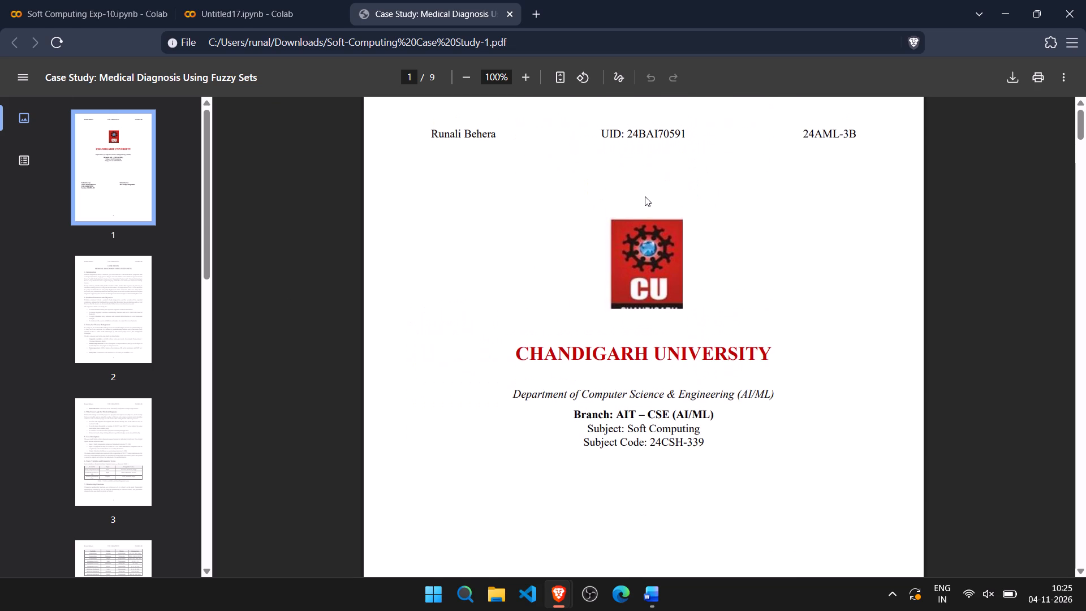
pyautogui.scroll(-8, 645, 196)
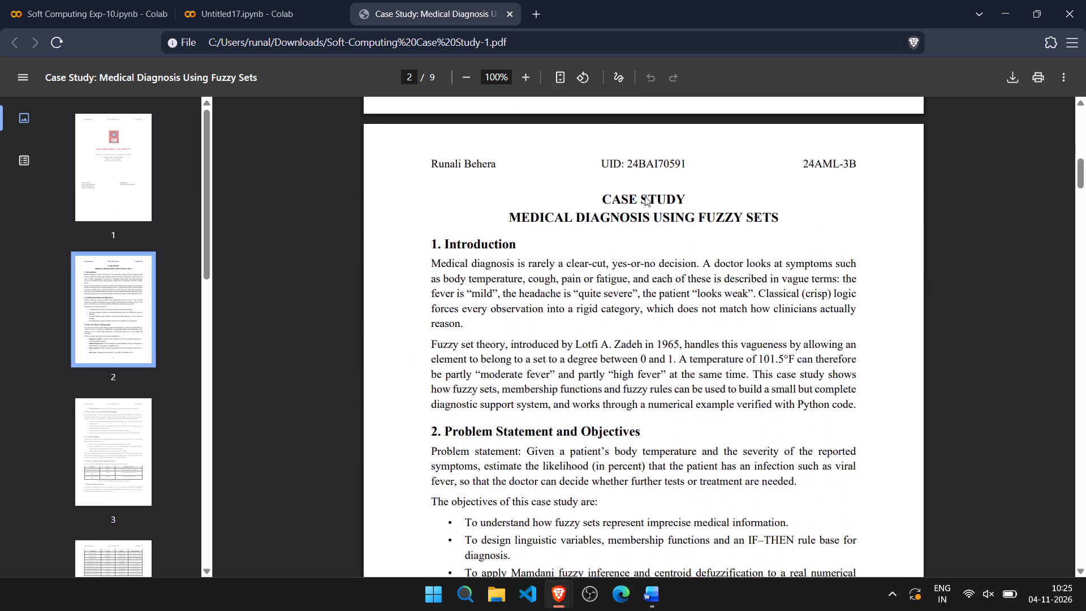
pyautogui.scroll(-6, 645, 196)
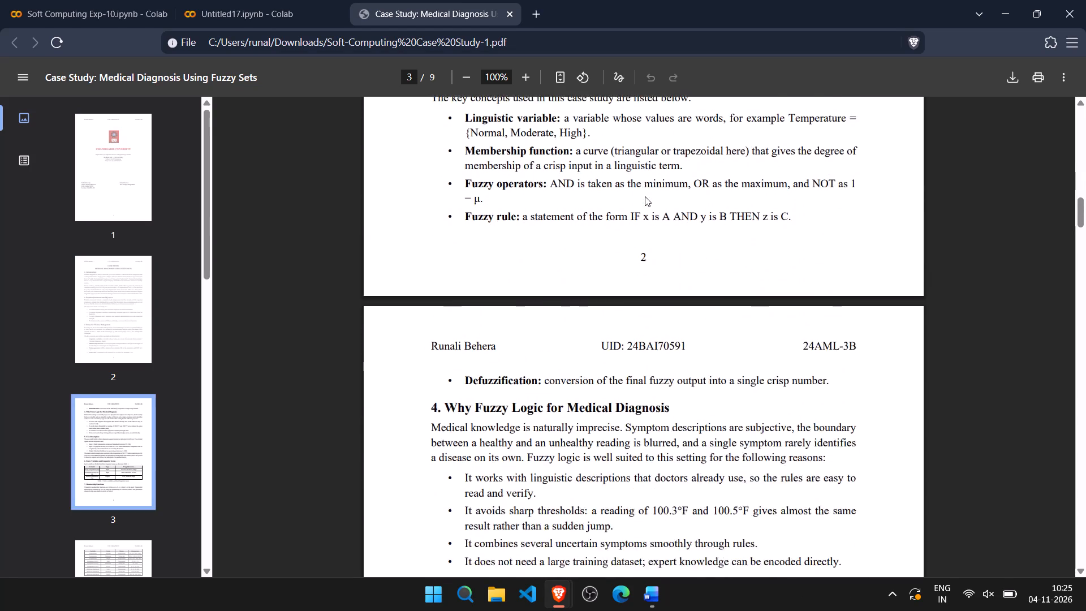
pyautogui.scroll(-6, 645, 196)
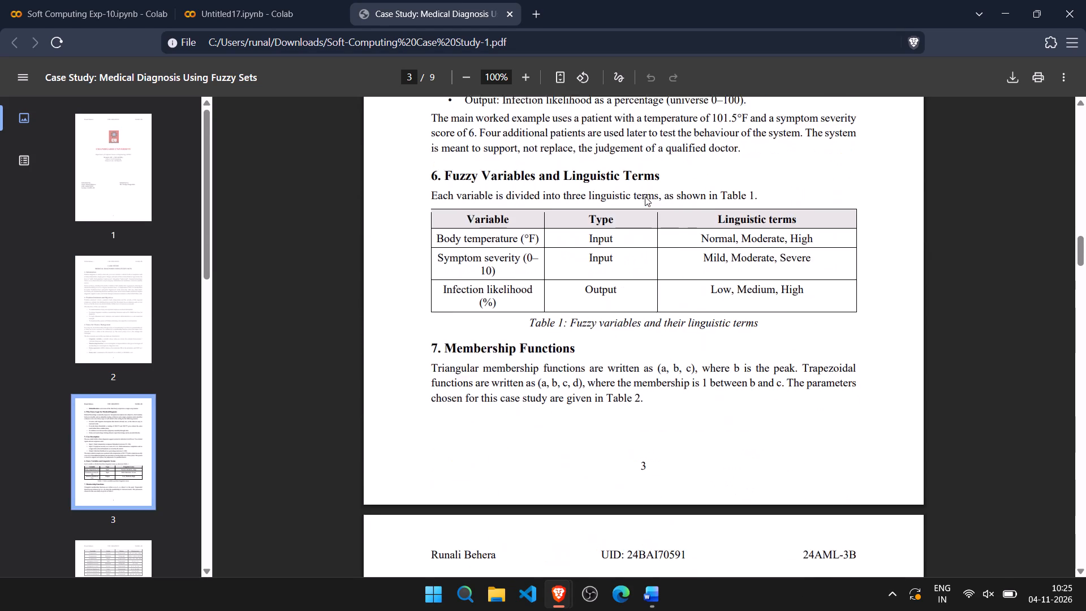
pyautogui.scroll(-2, 645, 196)
pyautogui.scroll(1, 645, 196)
pyautogui.scroll(-1, 645, 196)
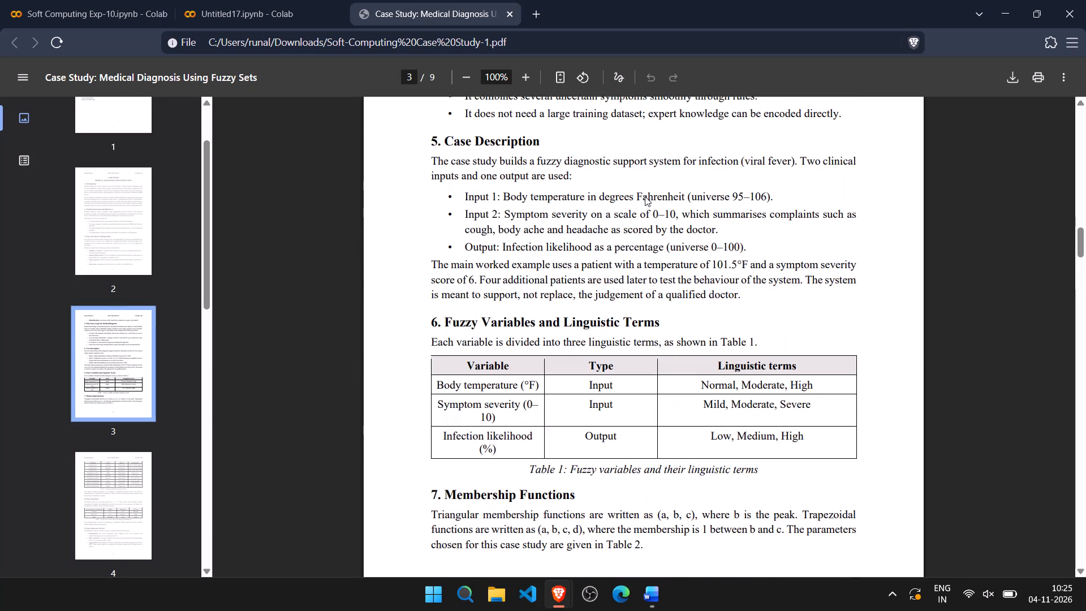
pyautogui.scroll(-4, 645, 196)
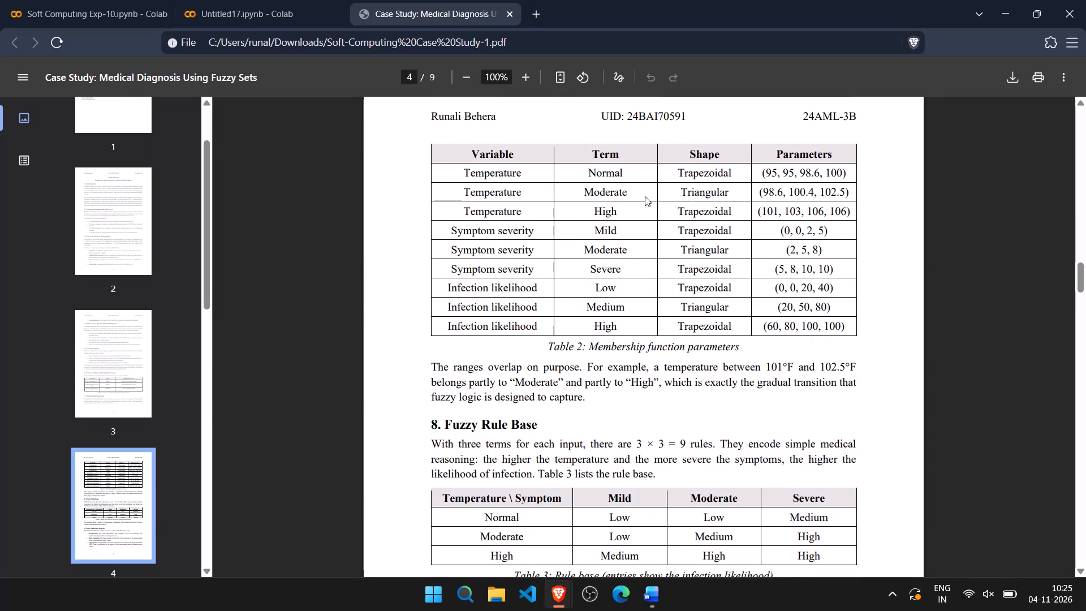
pyautogui.scroll(-8, 645, 196)
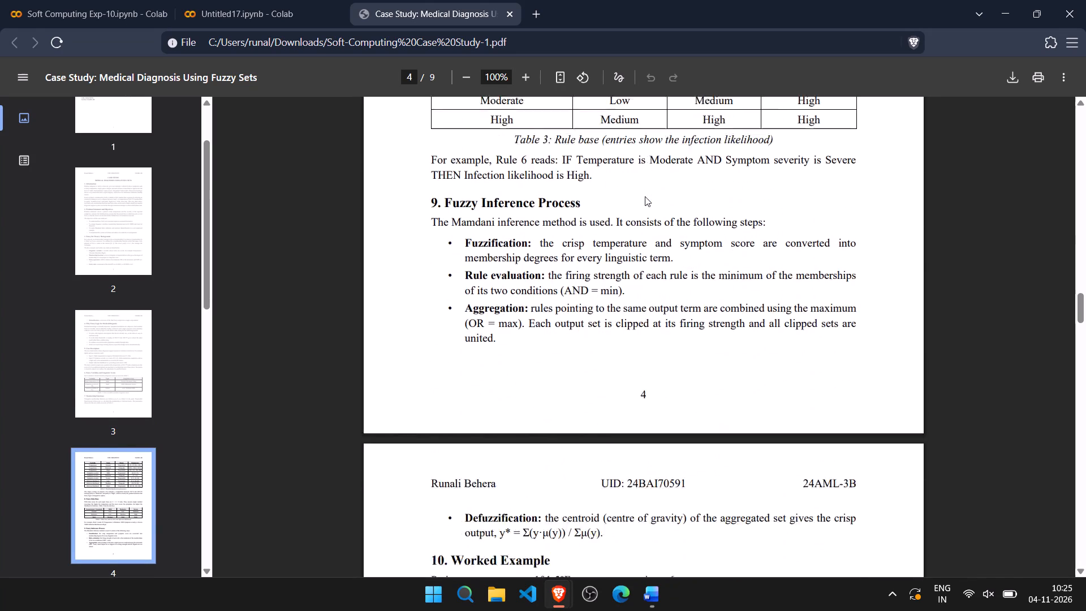
pyautogui.scroll(-7, 645, 196)
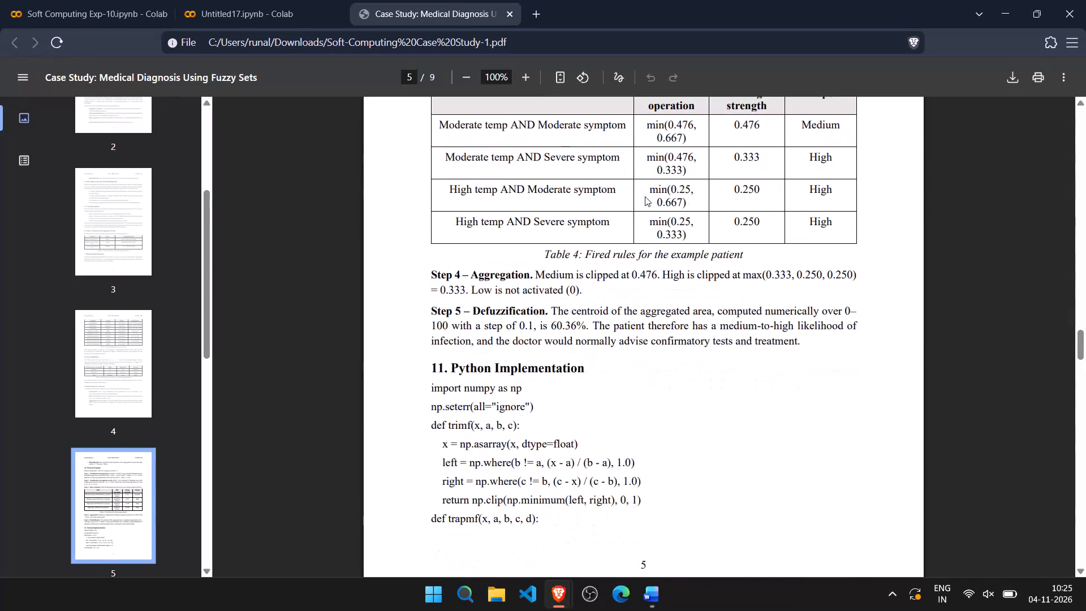
pyautogui.scroll(-4, 645, 196)
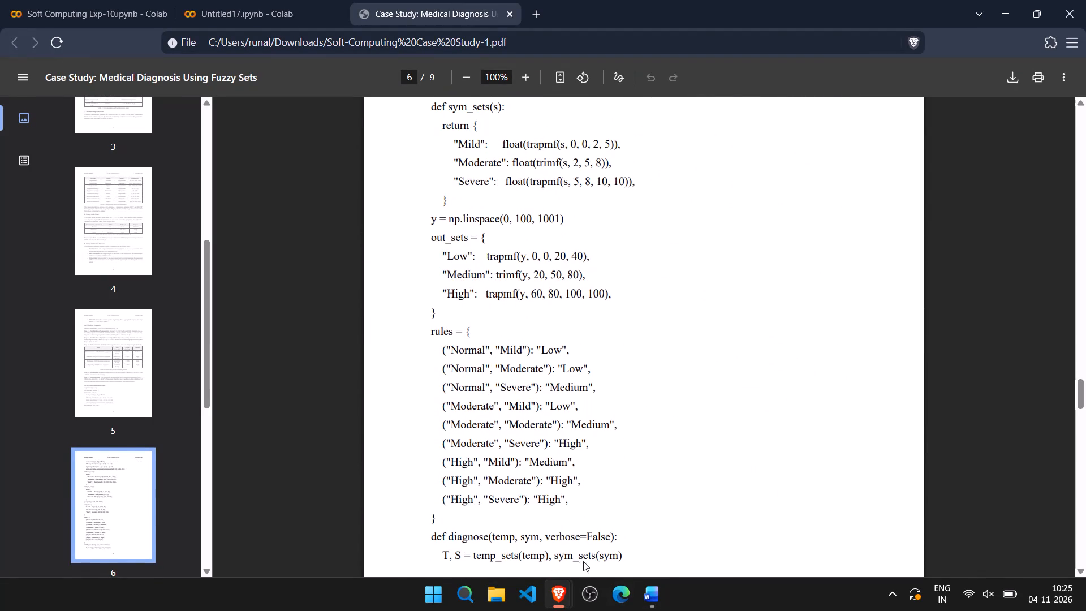
# Switch to the Word report and look over its pages from the fuzzy variables section to the output and conclusion.
pyautogui.click(650, 600)
pyautogui.scroll(-3, 645, 499)
pyautogui.scroll(1, 645, 499)
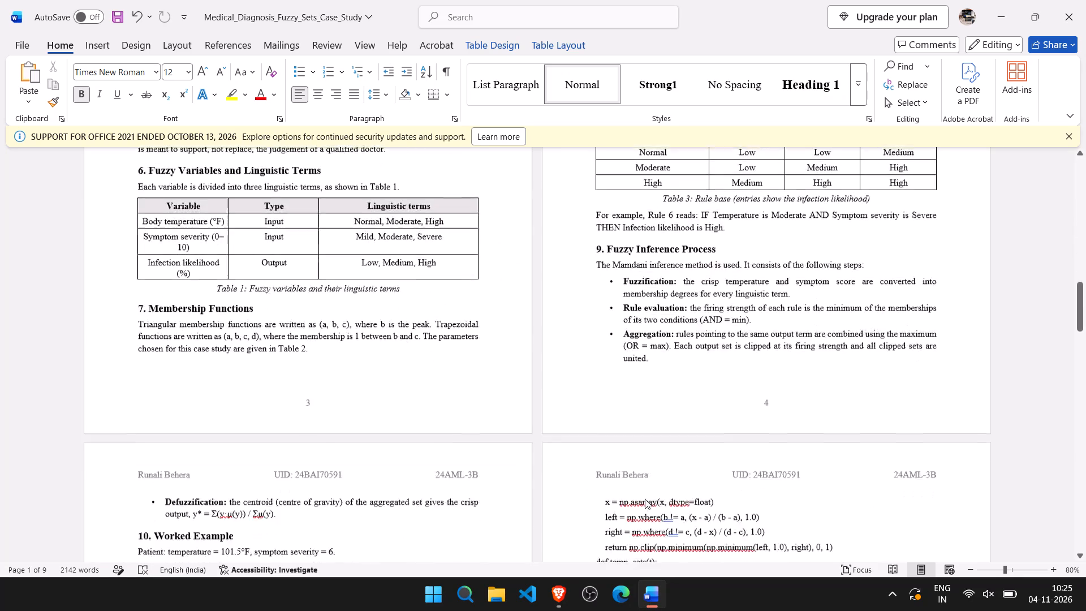
pyautogui.scroll(1, 645, 499)
pyautogui.scroll(-3, 645, 499)
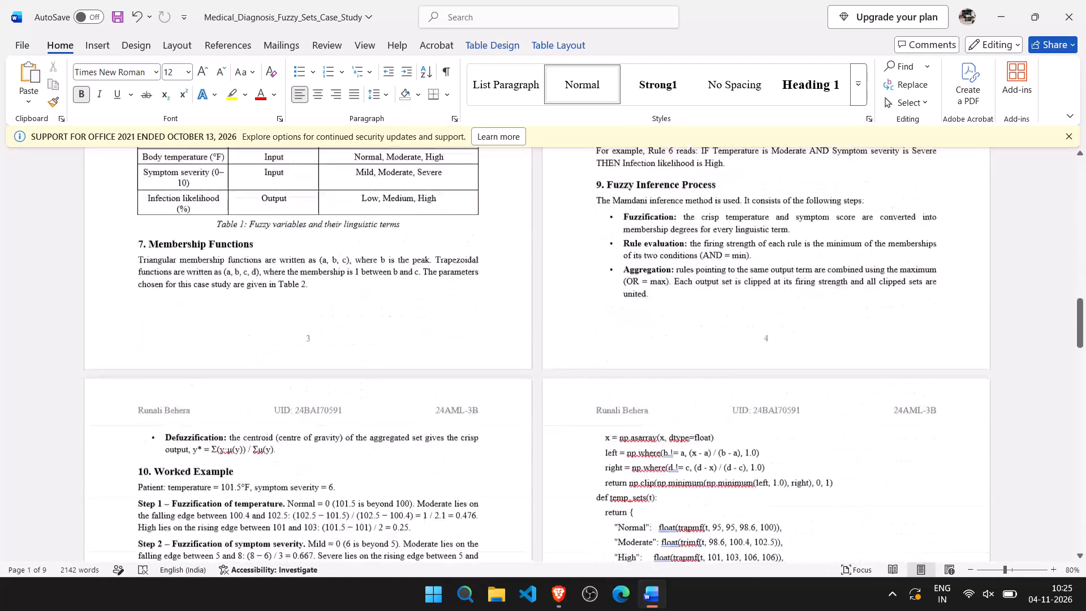
pyautogui.scroll(-3, 645, 499)
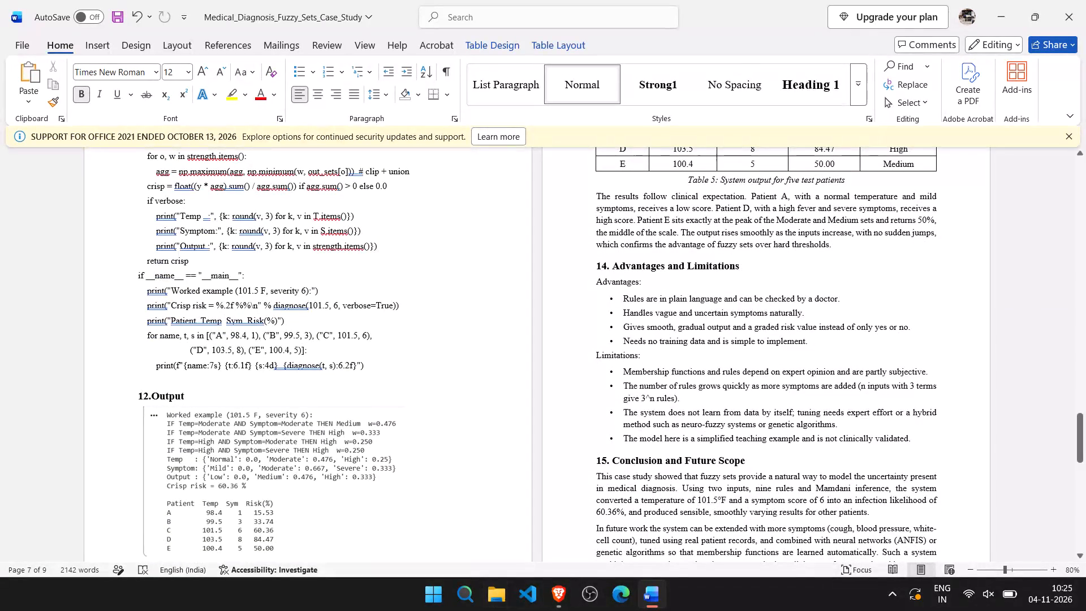
# Return to the Brave window showing the case study PDF and open web.whatsapp.com in a new tab.
pyautogui.click(557, 590)
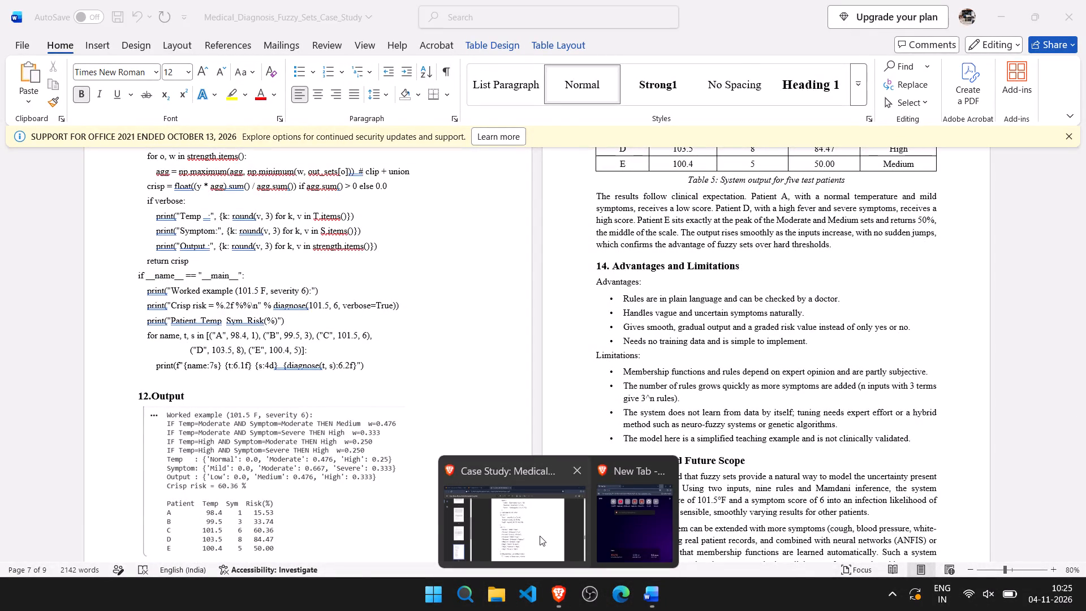
pyautogui.click(540, 536)
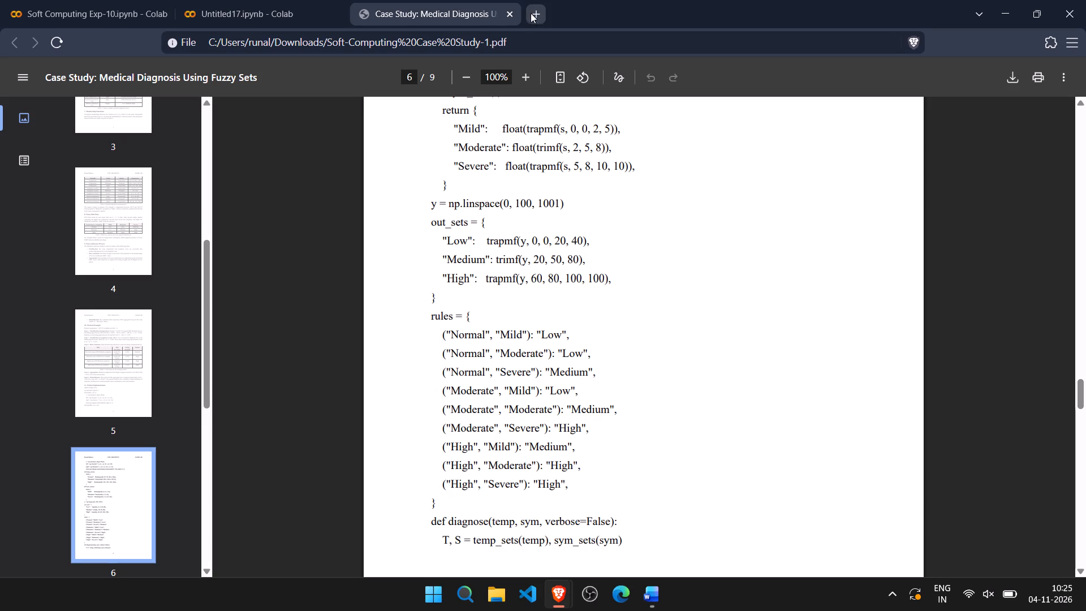
pyautogui.click(531, 13)
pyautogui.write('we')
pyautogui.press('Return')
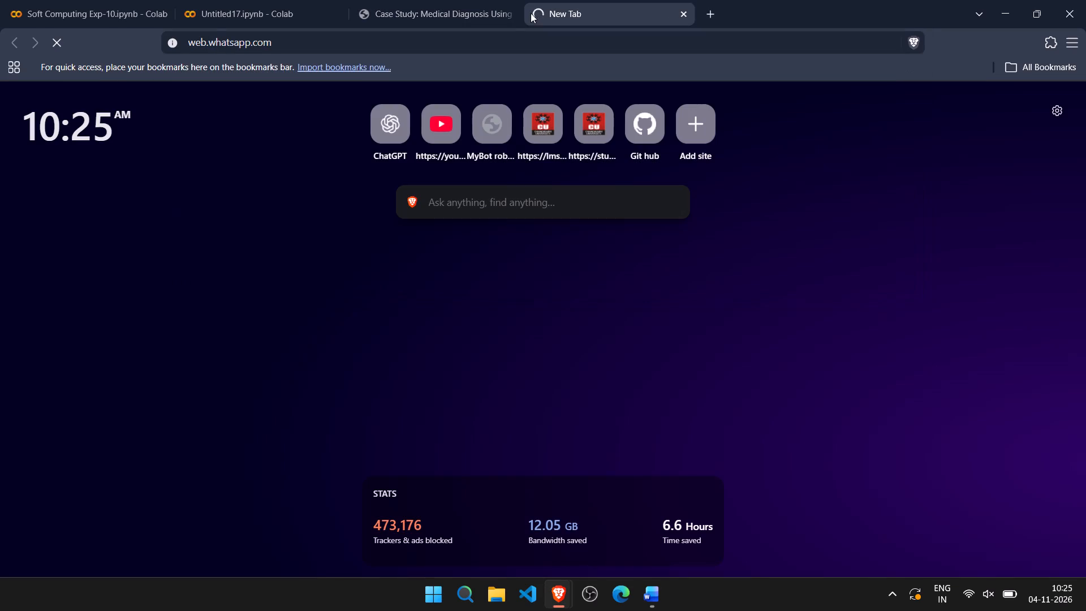